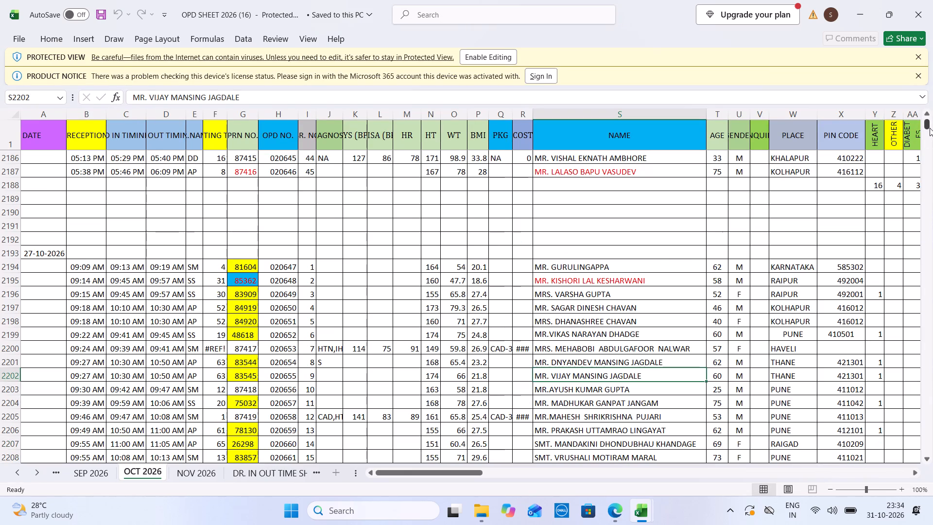
Enable editing for the protected OPD SHEET 2026 (16) workbook.
{"action": "left_click", "coordinate": [929, 126]}
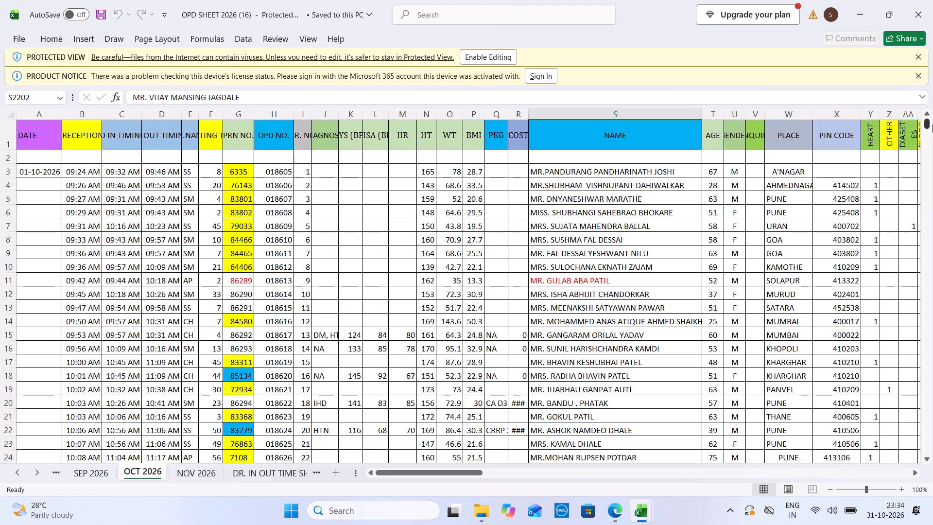
{"action": "left_click", "coordinate": [574, 355]}
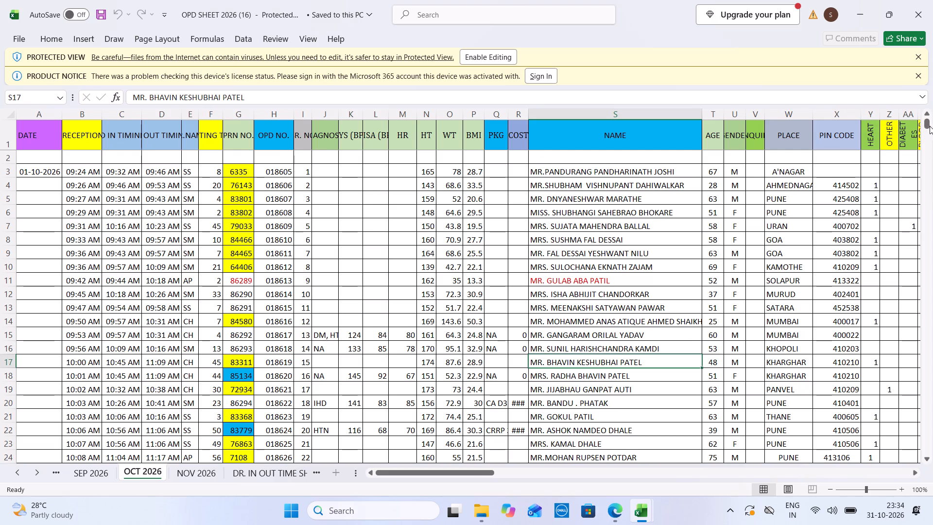
{"action": "left_click_drag", "start_coordinate": [930, 126], "coordinate": [932, 145]}
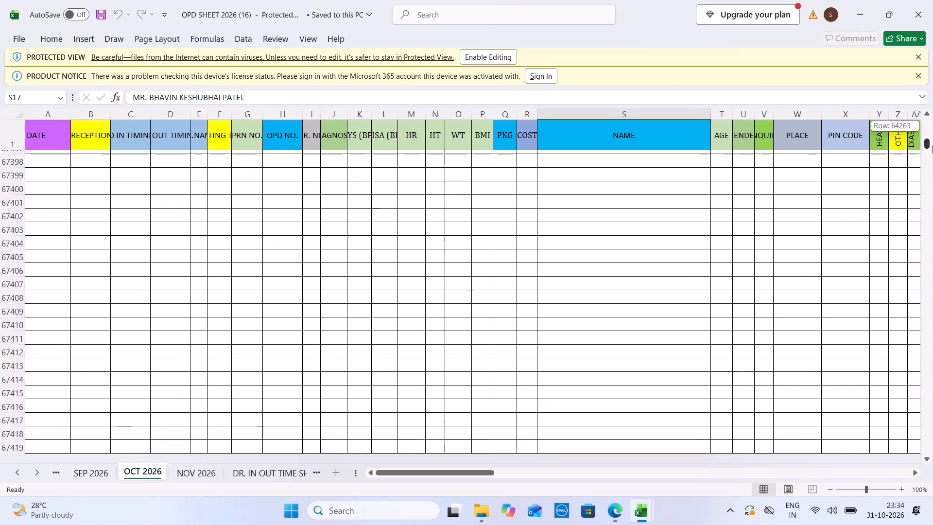
{"action": "left_click_drag", "start_coordinate": [932, 145], "coordinate": [932, 108]}
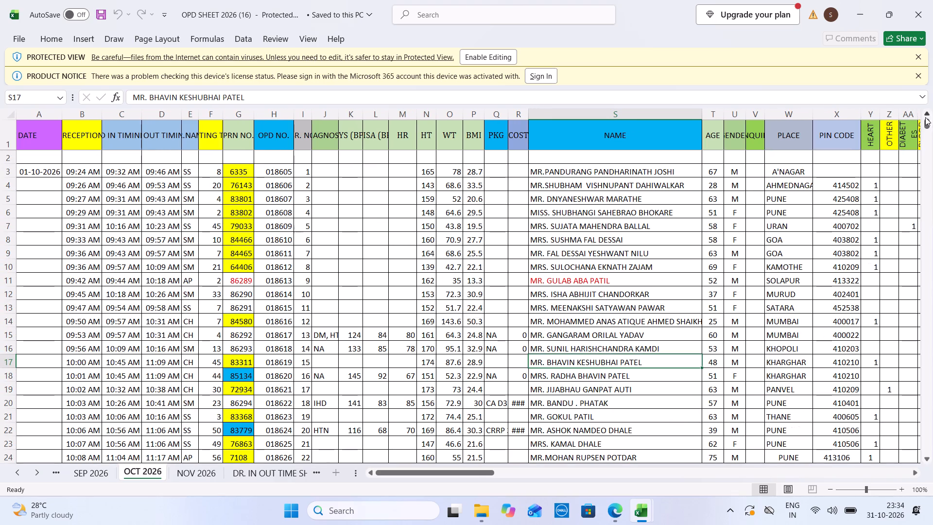
{"action": "left_click", "coordinate": [512, 52]}
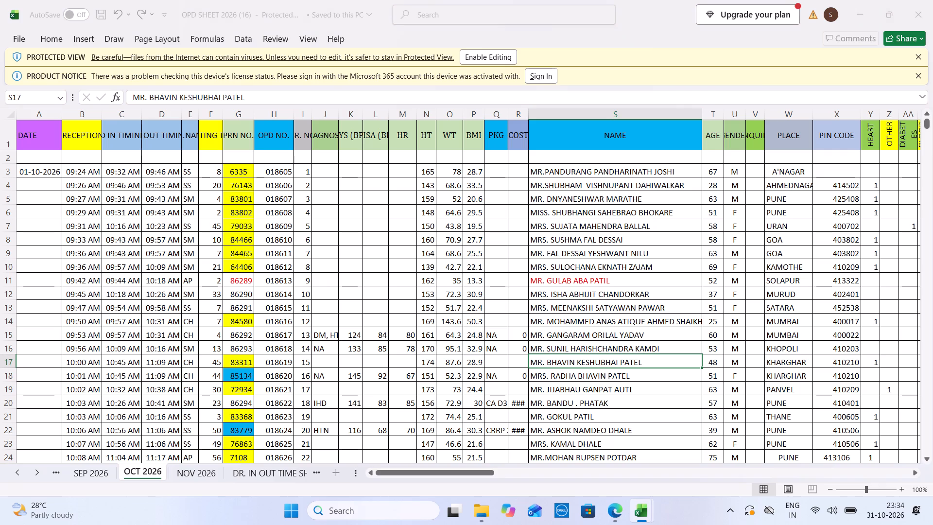
{"action": "left_click", "coordinate": [927, 362]}
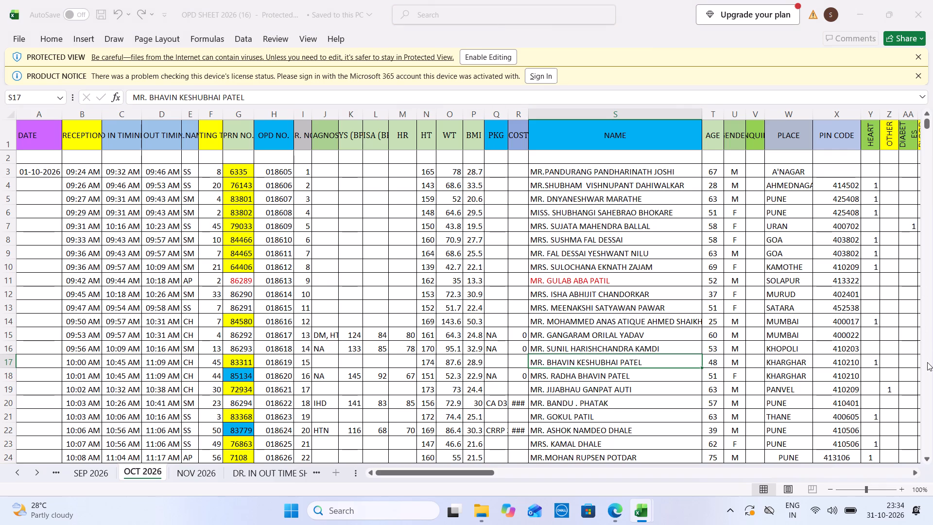
{"action": "left_click", "coordinate": [927, 362]}
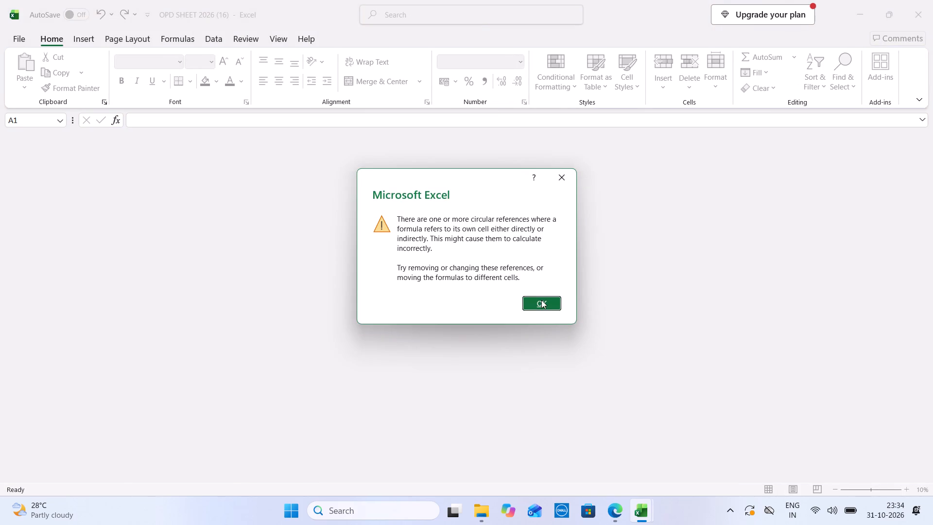
{"action": "left_click", "coordinate": [541, 300]}
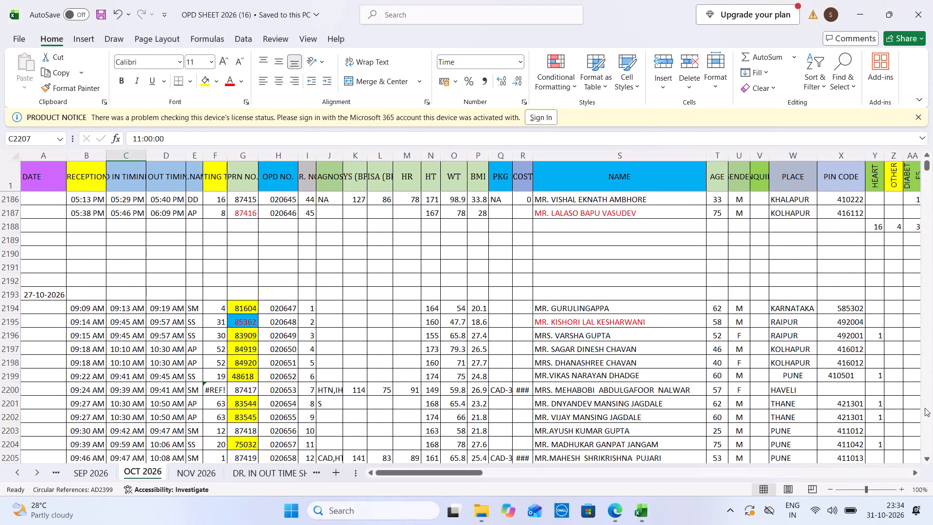
Examine the day totals below the last patient entries of the OCT 2026 sheet, across the OPD and admission columns.
{"action": "left_click", "coordinate": [925, 413]}
{"action": "triple_click", "coordinate": [925, 413]}
{"action": "triple_click", "coordinate": [925, 413]}
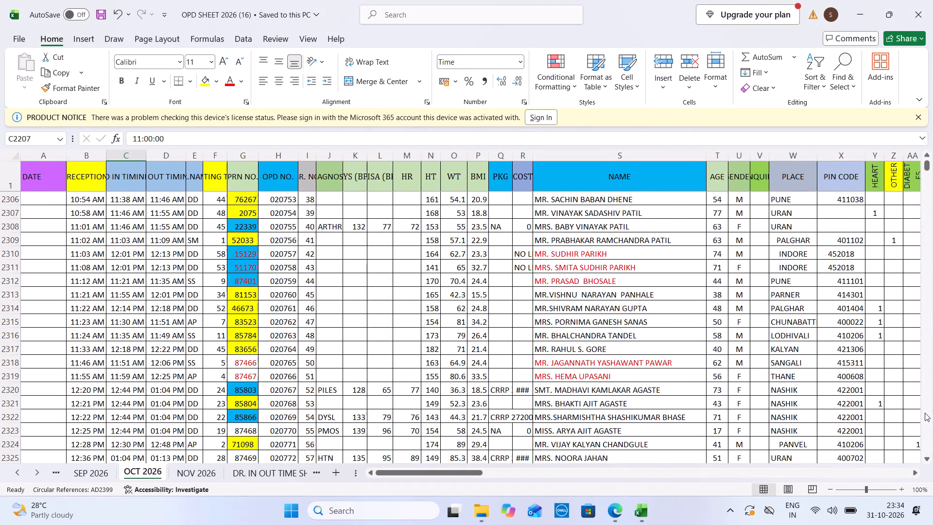
{"action": "triple_click", "coordinate": [925, 413]}
{"action": "left_click", "coordinate": [925, 413]}
{"action": "triple_click", "coordinate": [925, 413]}
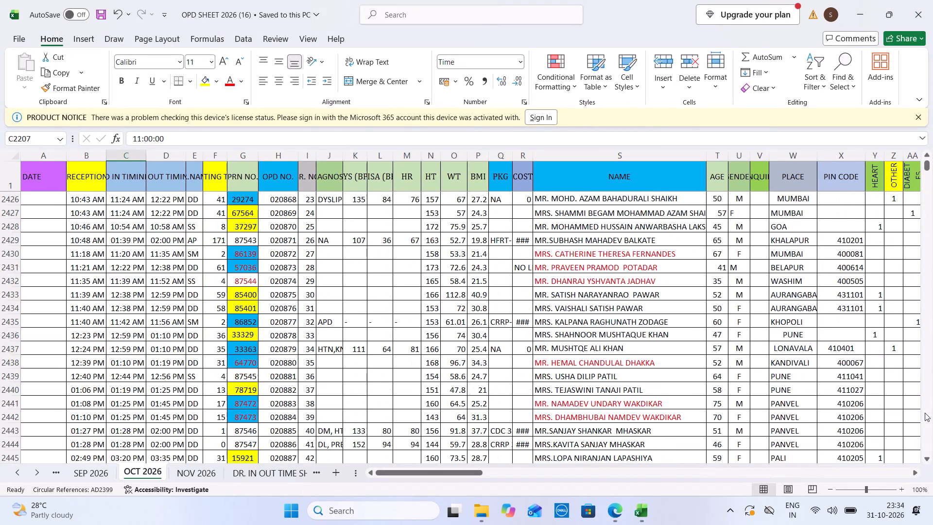
{"action": "left_click", "coordinate": [925, 413]}
{"action": "left_click", "coordinate": [925, 413]}
{"action": "left_click", "coordinate": [925, 413]}
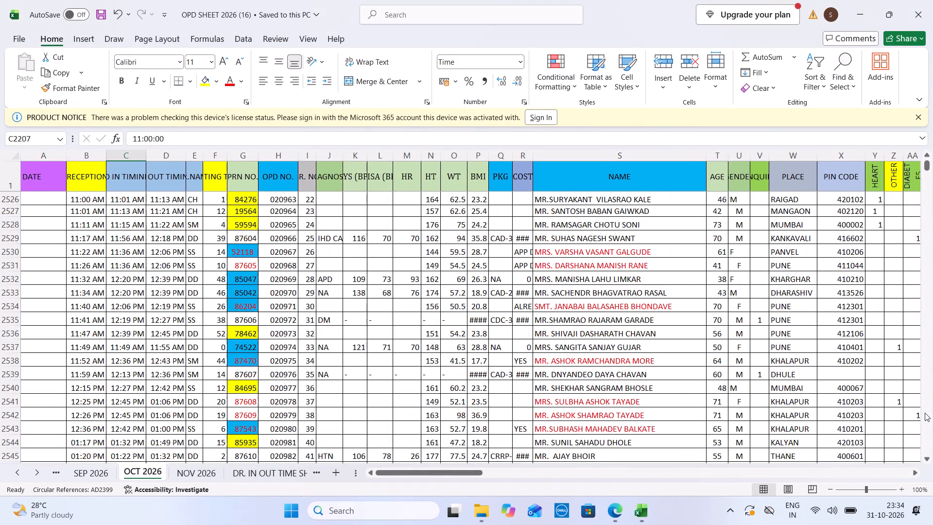
{"action": "left_click", "coordinate": [925, 413]}
{"action": "left_click", "coordinate": [925, 413]}
{"action": "left_click", "coordinate": [925, 413]}
{"action": "left_click", "coordinate": [925, 413]}
{"action": "triple_click", "coordinate": [925, 413]}
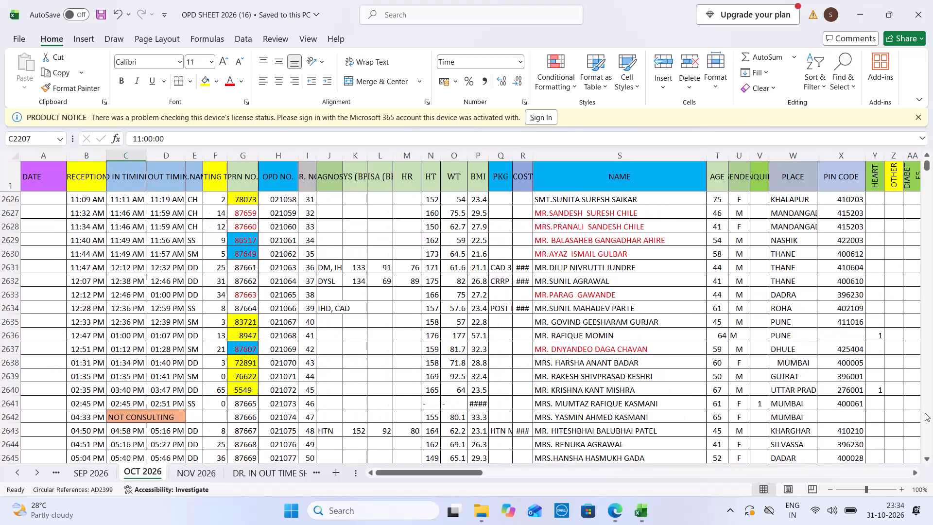
{"action": "double_click", "coordinate": [925, 413]}
{"action": "left_click", "coordinate": [762, 244]}
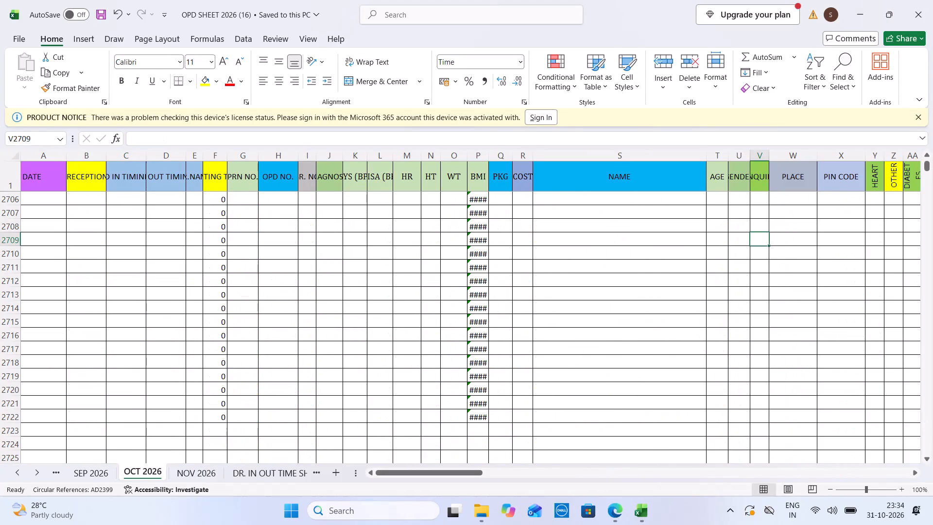
{"action": "key", "text": "Up"}
{"action": "key", "text": "Up"}
{"action": "key", "text": "Up"}
{"action": "key", "text": "Up"}
{"action": "key", "text": "Up"}
{"action": "key", "text": "Up"}
{"action": "key", "text": "Up"}
{"action": "key", "text": "Up"}
{"action": "key", "text": "Up"}
{"action": "key", "text": "Up"}
{"action": "key", "text": "Up"}
{"action": "key", "text": "Up"}
{"action": "key", "text": "Up"}
{"action": "key", "text": "Up"}
{"action": "key", "text": "Up"}
{"action": "key", "text": "Up"}
{"action": "key", "text": "Up"}
{"action": "key", "text": "Up"}
{"action": "key", "text": "Up"}
{"action": "key", "text": "Up"}
{"action": "key", "text": "Right"}
{"action": "key", "text": "Right"}
{"action": "key", "text": "Right"}
{"action": "key", "text": "Right"}
{"action": "key", "text": "Right"}
{"action": "key", "text": "Right"}
{"action": "key", "text": "Right"}
{"action": "key", "text": "Right"}
{"action": "key", "text": "Right"}
{"action": "key", "text": "Right"}
{"action": "key", "text": "Right"}
{"action": "key", "text": "Right"}
{"action": "key", "text": "Right"}
{"action": "key", "text": "Right"}
{"action": "key", "text": "Right"}
{"action": "key", "text": "Right"}
{"action": "key", "text": "Right"}
{"action": "key", "text": "Right"}
{"action": "key", "text": "Right"}
{"action": "key", "text": "Right"}
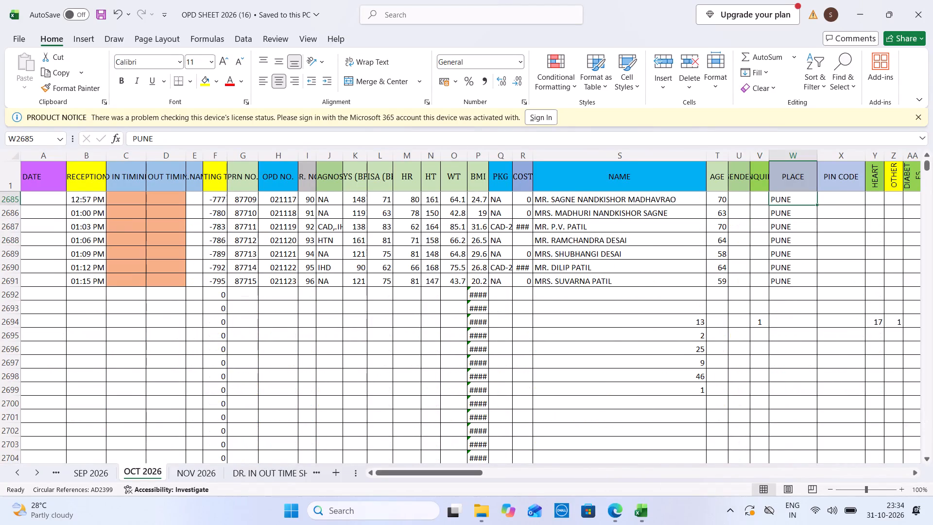
{"action": "key", "text": "Left"}
{"action": "key", "text": "Left"}
{"action": "key", "text": "Left"}
{"action": "key", "text": "Left"}
{"action": "key", "text": "Left"}
{"action": "key", "text": "Left"}
{"action": "key", "text": "Left"}
{"action": "key", "text": "Left"}
{"action": "key", "text": "Left"}
{"action": "key", "text": "Left"}
{"action": "key", "text": "Left"}
{"action": "key", "text": "Left"}
{"action": "key", "text": "Left"}
{"action": "key", "text": "Left"}
{"action": "key", "text": "Left"}
{"action": "key", "text": "Left"}
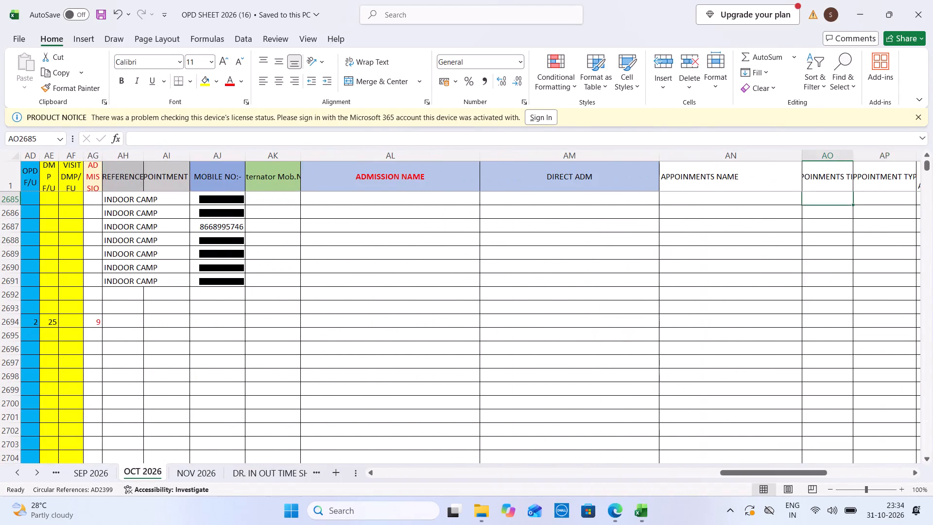
Switch to the Daily MIS workbook's Oct sheet and enter 59, 2 and 25 in columns B to D for 31-10-2026.
{"action": "key", "text": "ctrl+Tab"}
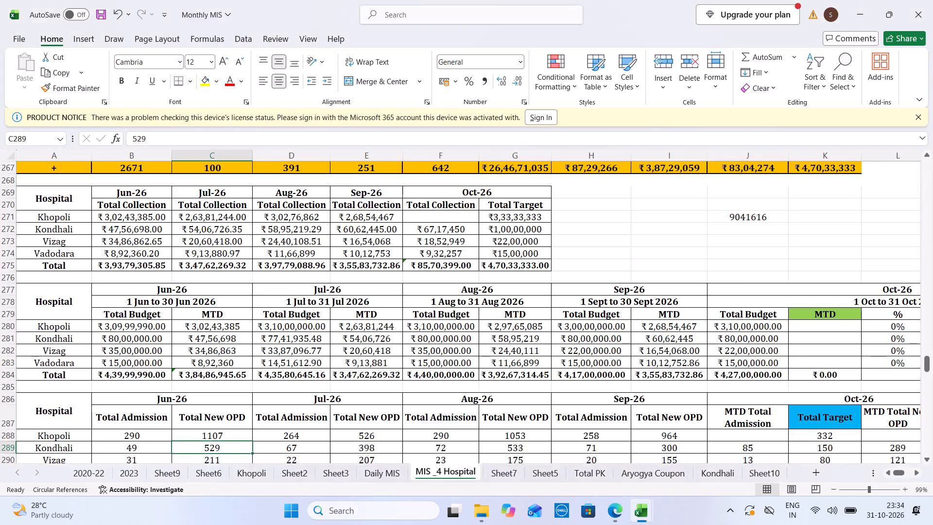
{"action": "key", "text": "ctrl+Tab"}
{"action": "type", "text": "59"}
{"action": "key", "text": "Tab"}
{"action": "key", "text": "2"}
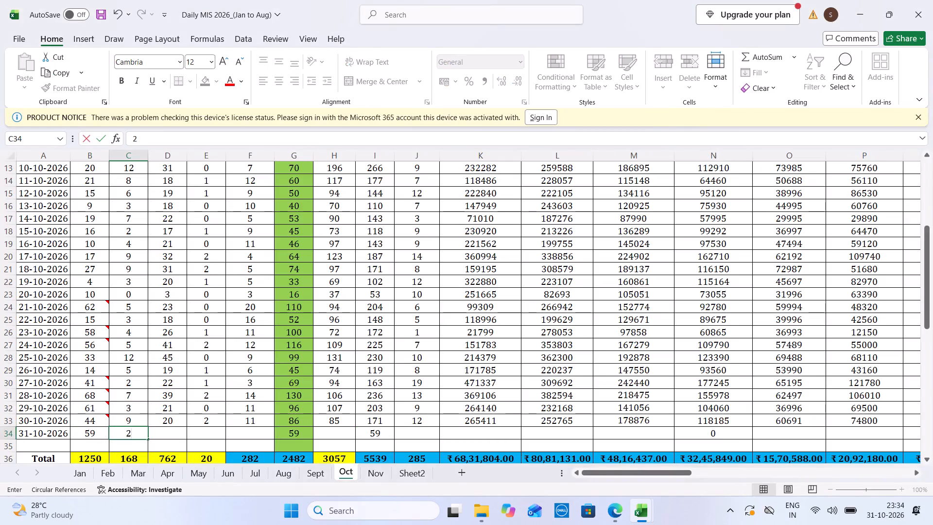
{"action": "key", "text": "ctrl+Tab"}
{"action": "key", "text": "ctrl+Tab"}
{"action": "key", "text": "Tab"}
{"action": "key", "text": "ctrl+Tab"}
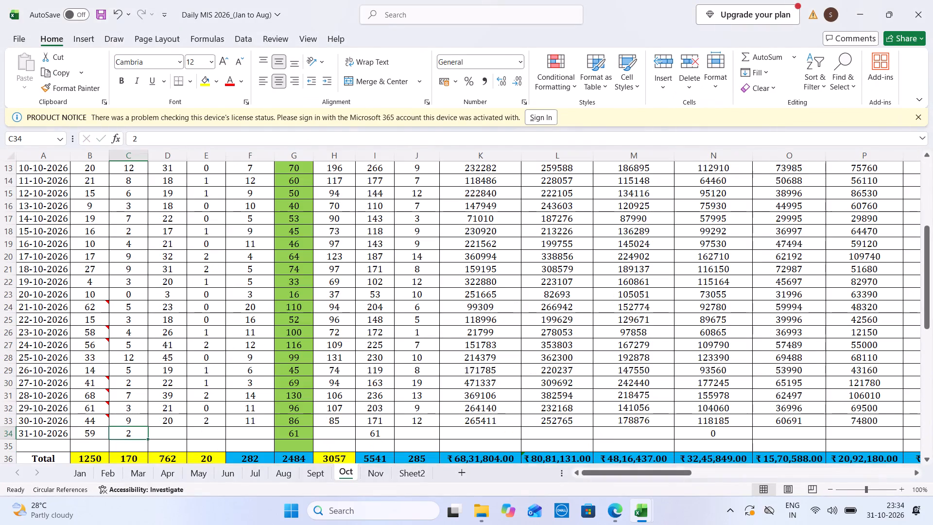
{"action": "key", "text": "Tab"}
{"action": "type", "text": "25"}
{"action": "key", "text": "Tab"}
Check the OPD sheet again and enter 0 and 9 in columns E and F of the Daily MIS row for 31-10-2026.
{"action": "key", "text": "ctrl+Tab"}
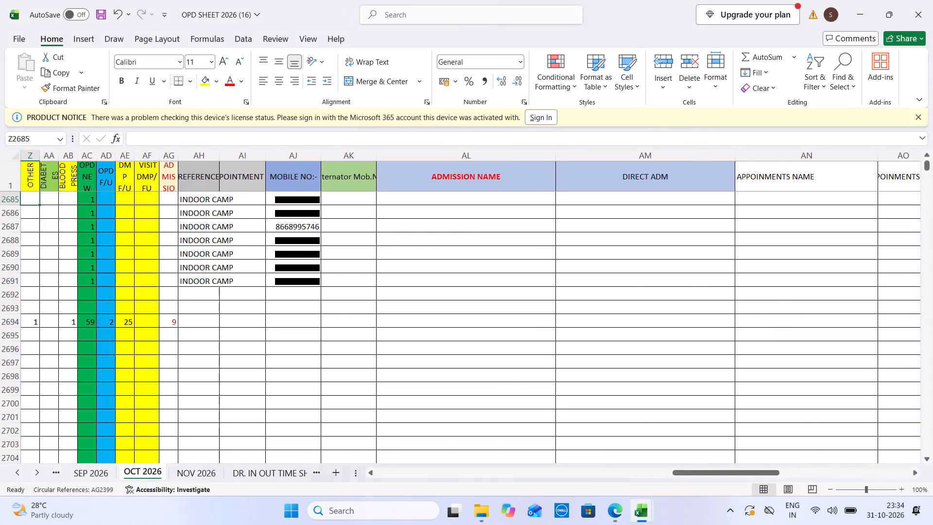
{"action": "key", "text": "ctrl+Tab"}
{"action": "key", "text": "ctrl+Tab"}
{"action": "key", "text": "0"}
{"action": "key", "text": "Tab"}
{"action": "key", "text": "9"}
{"action": "key", "text": "Tab"}
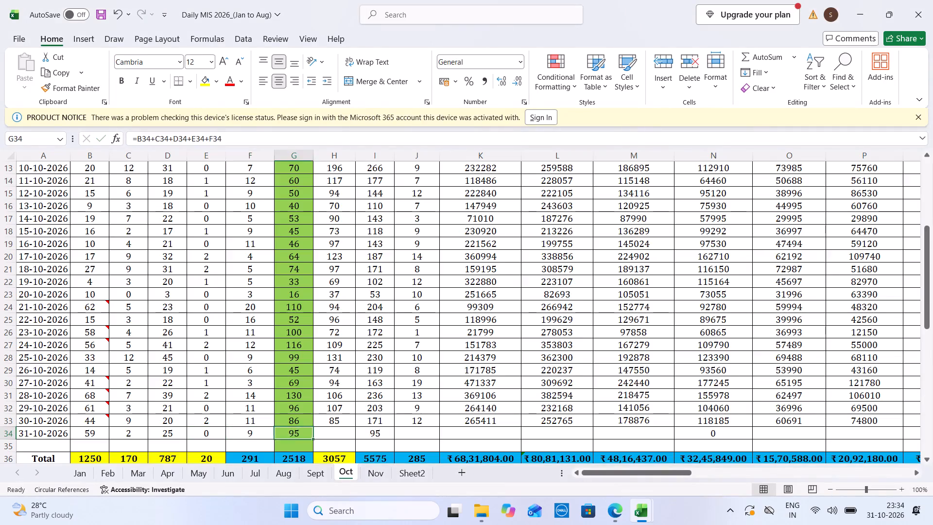
Recheck the day totals in the OPD sheet and set column E for 31-10-2026 to 1 in the Daily MIS workbook.
{"action": "key", "text": "ctrl+Tab"}
{"action": "key", "text": "Left"}
{"action": "key", "text": "Left"}
{"action": "key", "text": "Left"}
{"action": "key", "text": "Left"}
{"action": "key", "text": "Left"}
{"action": "key", "text": "Left"}
{"action": "key", "text": "Left"}
{"action": "key", "text": "Left"}
{"action": "key", "text": "Left"}
{"action": "key", "text": "Left"}
{"action": "key", "text": "Left"}
{"action": "key", "text": "Left"}
{"action": "key", "text": "Left"}
{"action": "key", "text": "Left"}
{"action": "key", "text": "Left"}
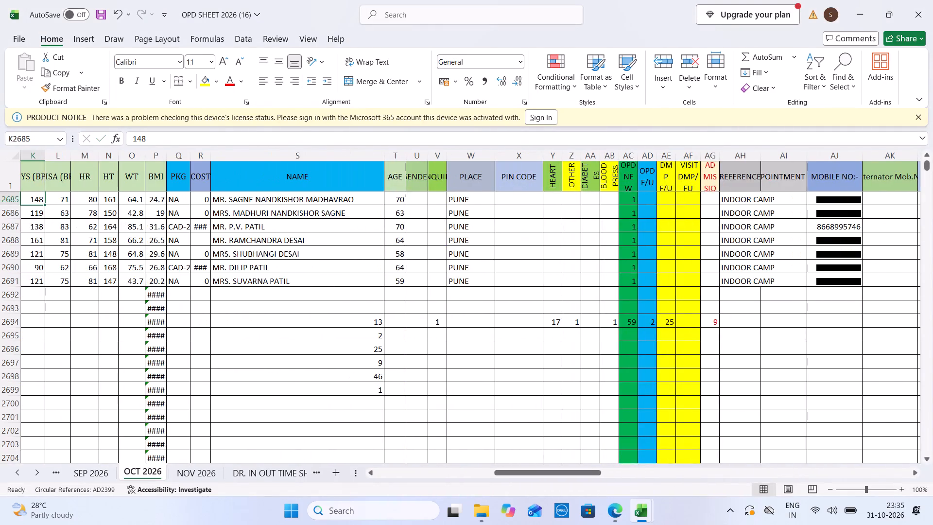
{"action": "key", "text": "Left"}
{"action": "key", "text": "Left"}
{"action": "key", "text": "Left"}
{"action": "key", "text": "ctrl+Tab"}
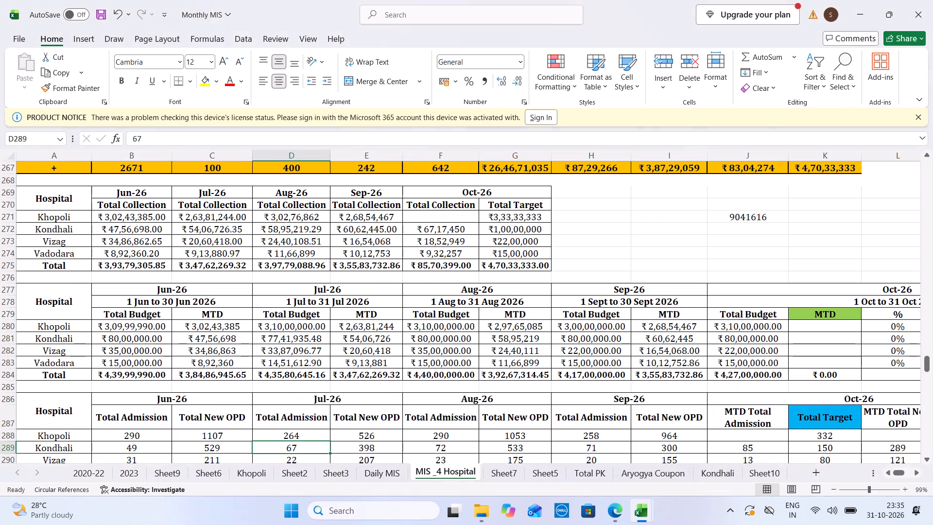
{"action": "key", "text": "ctrl+Tab"}
{"action": "key", "text": "Left"}
{"action": "key", "text": "Left"}
{"action": "key", "text": "1"}
{"action": "key", "text": "Right"}
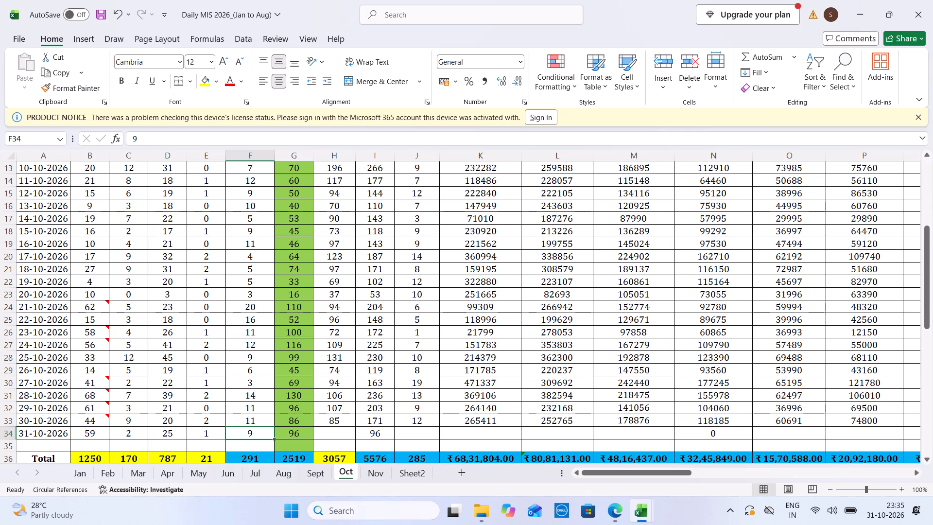
Examine the October totals and the collection summary below the daily rows of the Daily MIS sheet.
{"action": "left_click", "coordinate": [593, 283]}
{"action": "key", "text": "Down"}
{"action": "key", "text": "Down"}
{"action": "key", "text": "Down"}
{"action": "key", "text": "Down"}
{"action": "key", "text": "Down"}
{"action": "key", "text": "Down"}
{"action": "key", "text": "Down"}
{"action": "key", "text": "Down"}
{"action": "key", "text": "Down"}
{"action": "key", "text": "Down"}
{"action": "key", "text": "Down"}
{"action": "key", "text": "Down"}
{"action": "key", "text": "Down"}
{"action": "key", "text": "Down"}
{"action": "key", "text": "Down"}
{"action": "key", "text": "Down"}
{"action": "key", "text": "Down"}
{"action": "key", "text": "Down"}
{"action": "key", "text": "Down"}
{"action": "key", "text": "Down"}
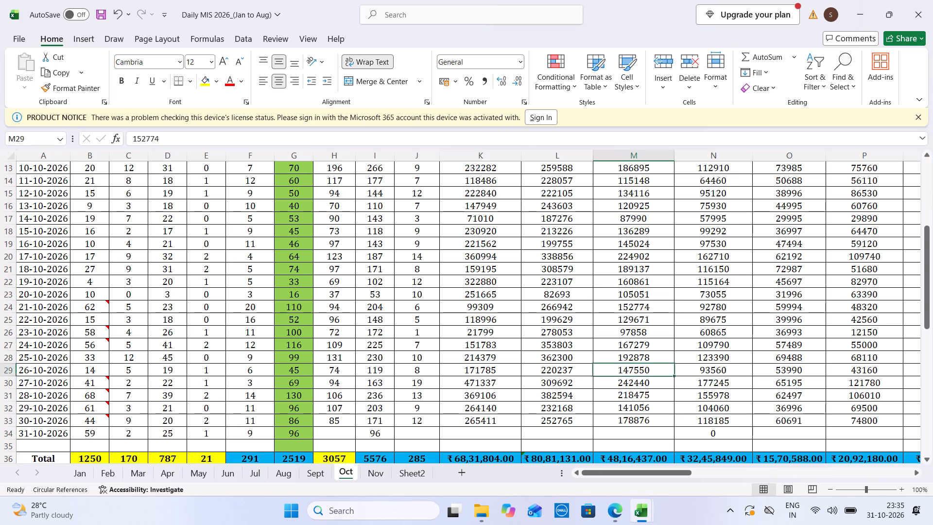
Count the final block of INDOOR CAMP references in the OPD sheet and add the note "46 camp" to Daily MIS cell B34.
{"action": "key", "text": "ctrl+Tab"}
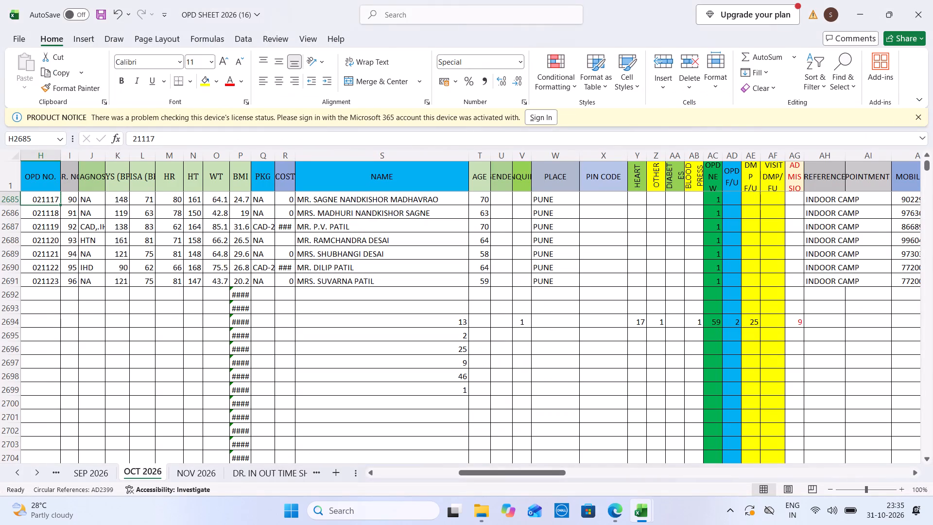
{"action": "left_click_drag", "start_coordinate": [817, 277], "coordinate": [837, 140]}
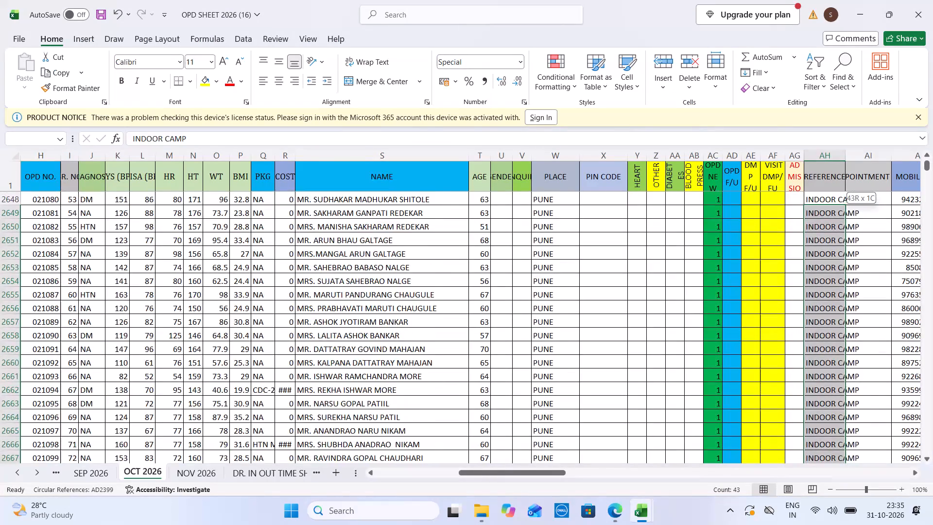
{"action": "left_click_drag", "start_coordinate": [837, 140], "coordinate": [809, 278]}
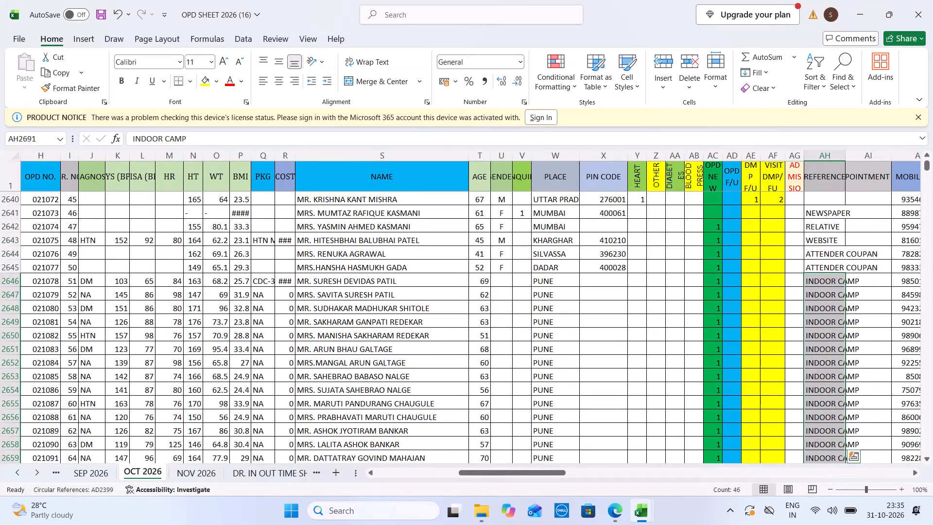
{"action": "scroll", "coordinate": [788, 281], "scroll_direction": "left", "scroll_amount": 1}
{"action": "key", "text": "ctrl+Tab"}
{"action": "key", "text": "ctrl+Tab"}
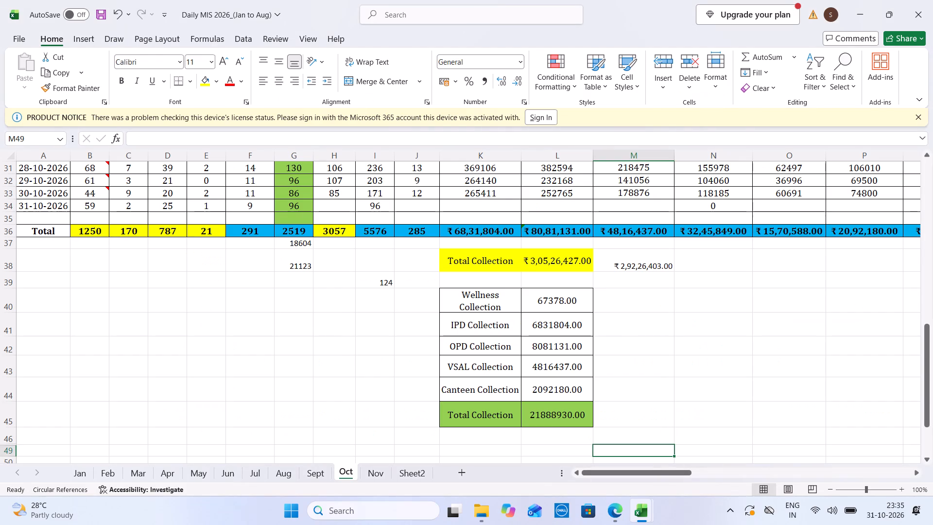
{"action": "right_click", "coordinate": [101, 203]}
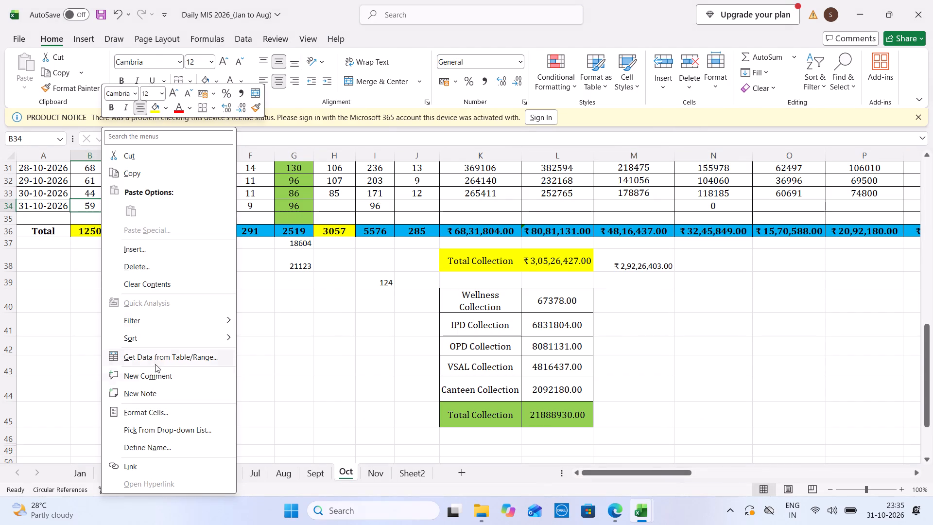
{"action": "left_click", "coordinate": [151, 393]}
{"action": "type", "text": "46 camp"}
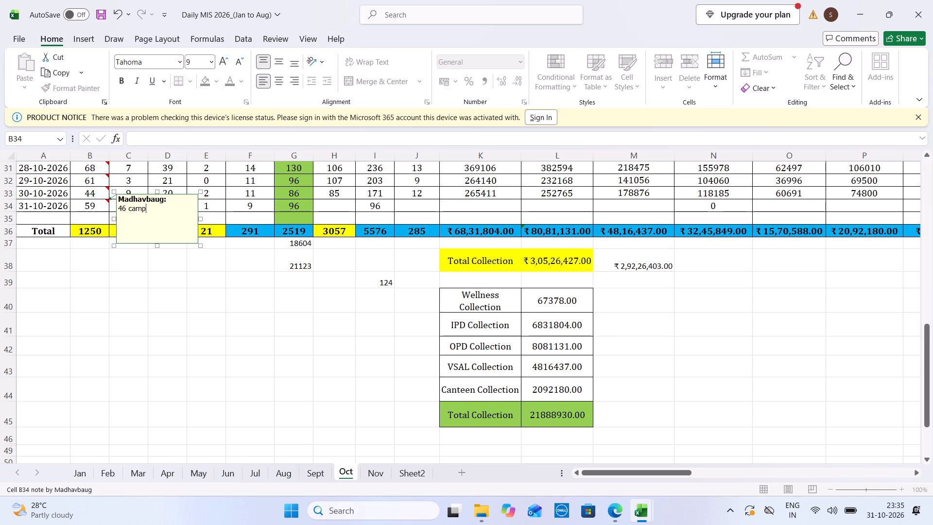
{"action": "left_click", "coordinate": [358, 224]}
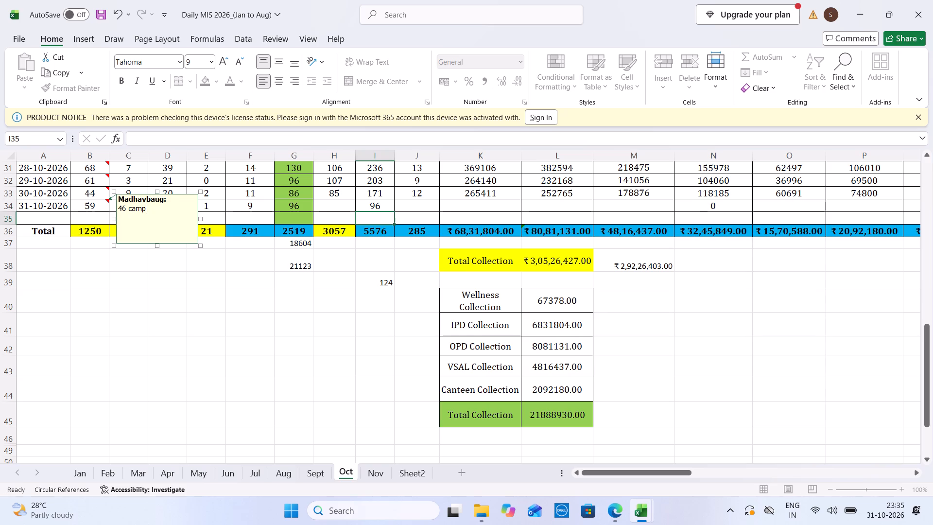
Filter the OPD NEW column of the OPD sheet's OCT 2026 tab to exclude 1 and blanks, leaving the daily total rows.
{"action": "key", "text": "ctrl+Tab"}
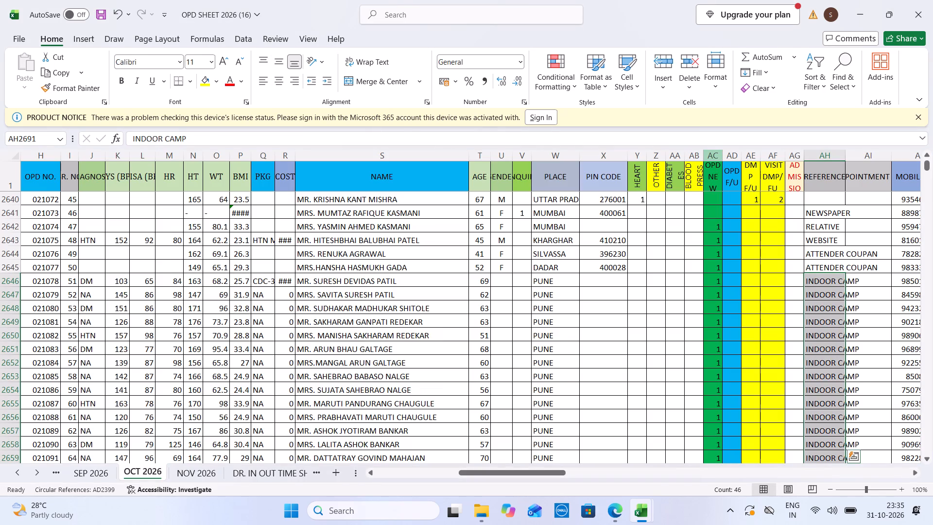
{"action": "left_click", "coordinate": [714, 158]}
{"action": "left_click", "coordinate": [814, 78]}
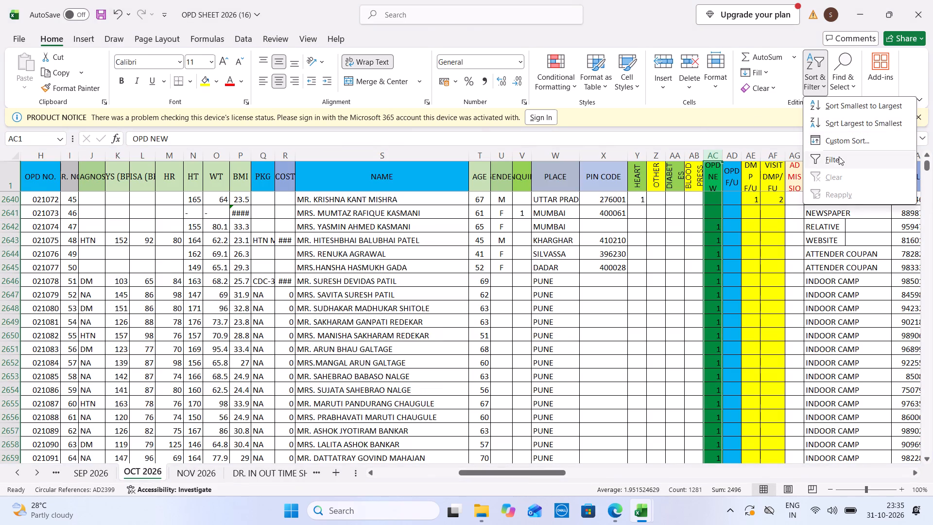
{"action": "left_click", "coordinate": [839, 157]}
{"action": "left_click", "coordinate": [718, 186]}
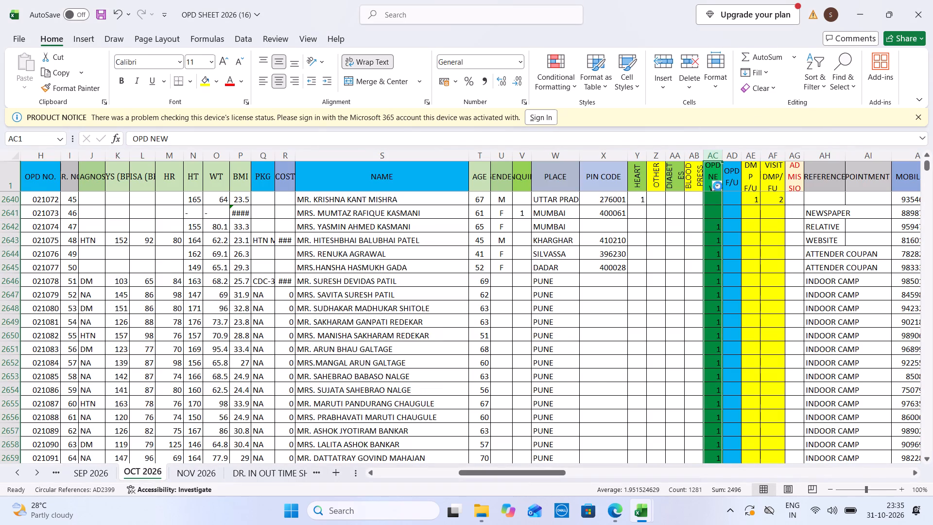
{"action": "left_click", "coordinate": [593, 354]}
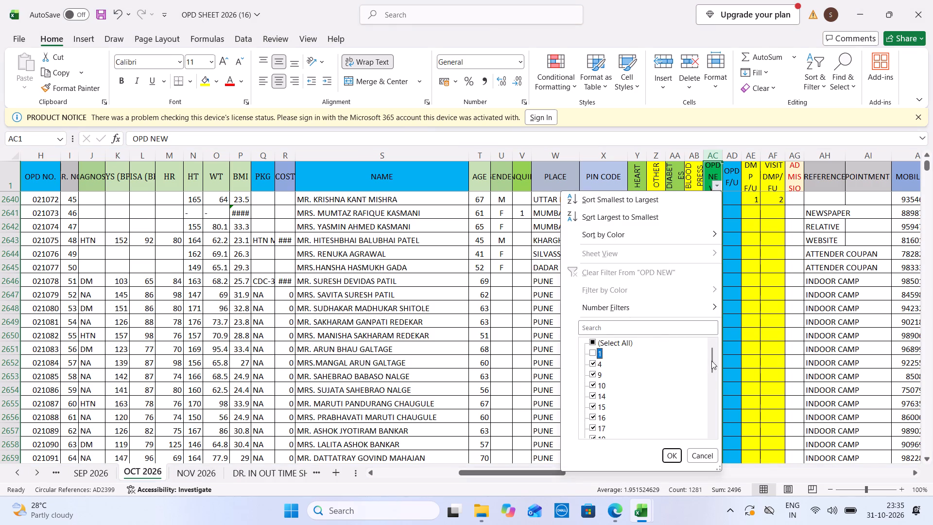
{"action": "left_click_drag", "start_coordinate": [713, 371], "coordinate": [696, 445]}
{"action": "left_click", "coordinate": [602, 427]}
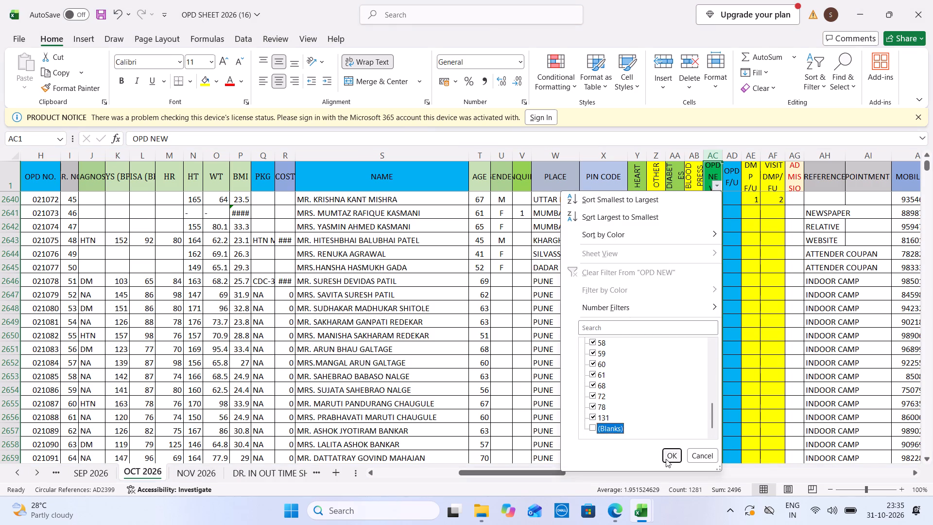
{"action": "left_click", "coordinate": [666, 459]}
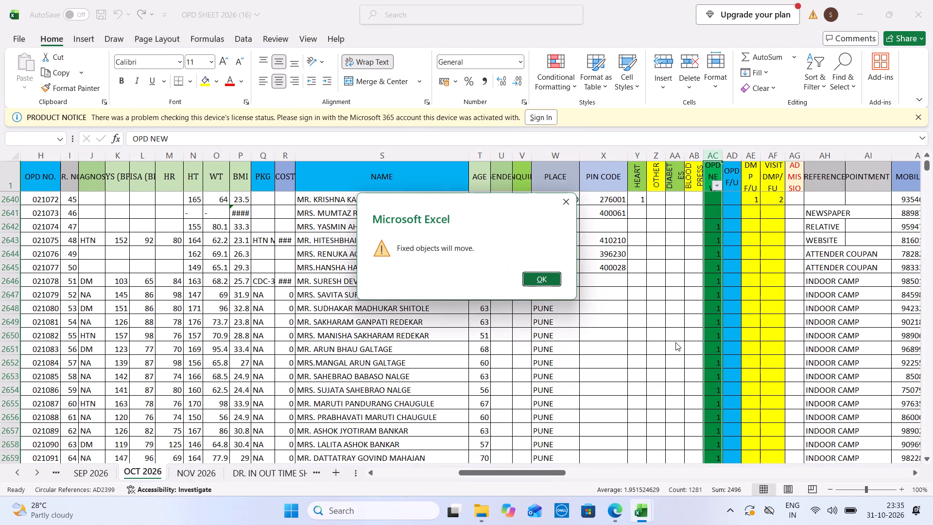
{"action": "triple_click", "coordinate": [548, 282]}
{"action": "triple_click", "coordinate": [548, 282]}
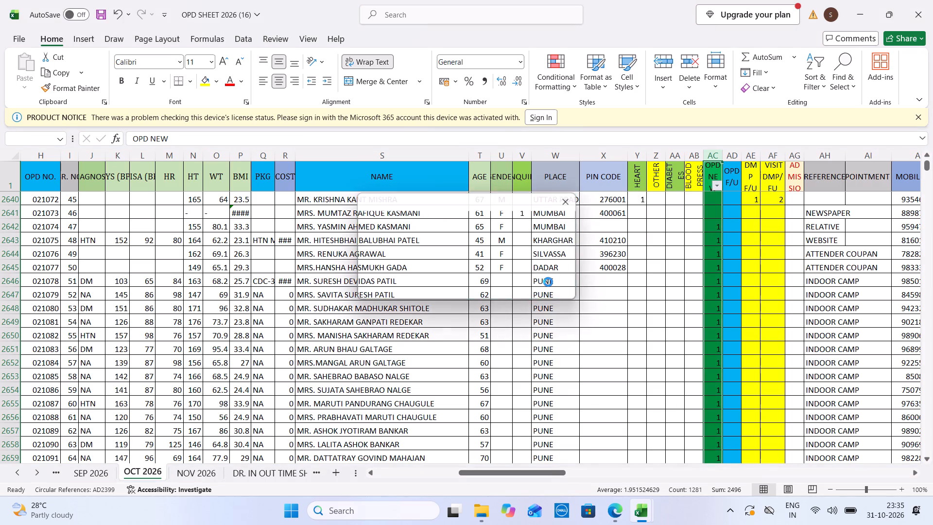
{"action": "triple_click", "coordinate": [548, 282]}
{"action": "triple_click", "coordinate": [548, 282]}
{"action": "triple_click", "coordinate": [548, 282]}
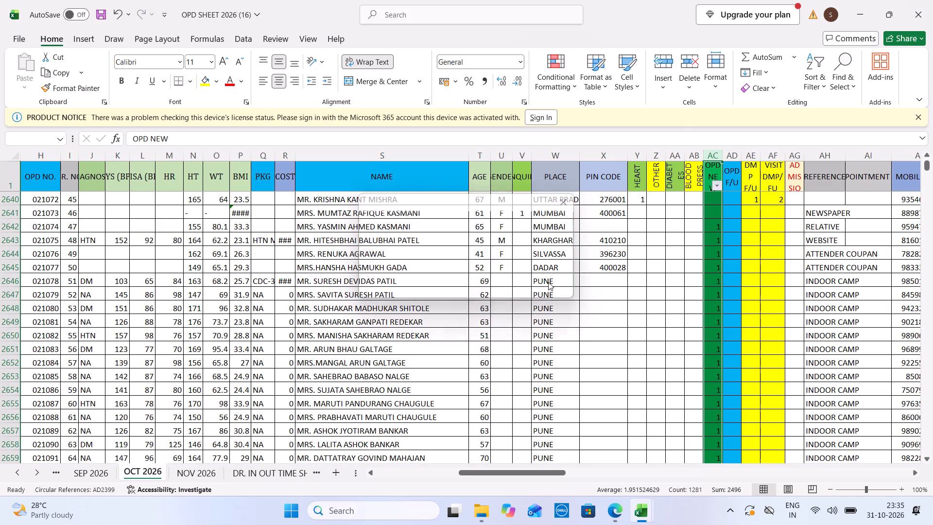
{"action": "triple_click", "coordinate": [548, 282]}
{"action": "triple_click", "coordinate": [548, 282]}
{"action": "triple_click", "coordinate": [548, 282]}
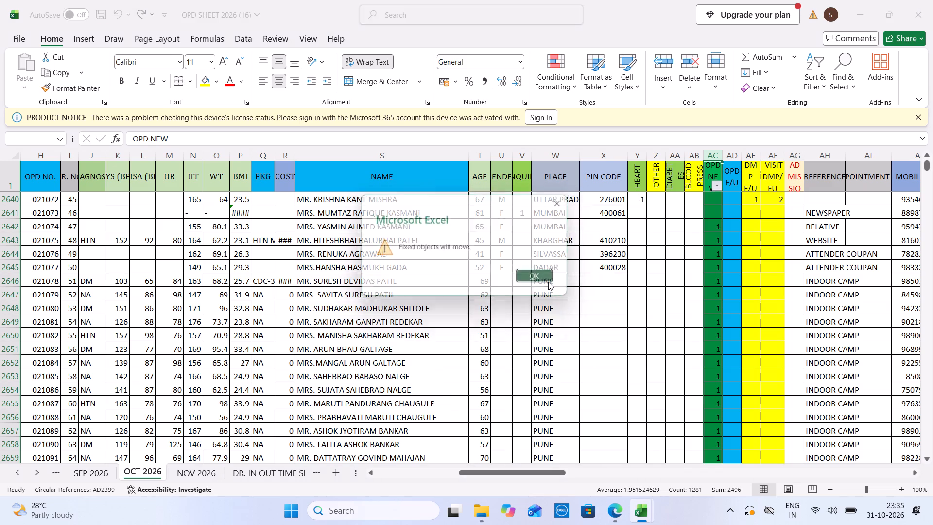
{"action": "triple_click", "coordinate": [548, 282]}
{"action": "left_click", "coordinate": [548, 282]}
{"action": "double_click", "coordinate": [548, 282]}
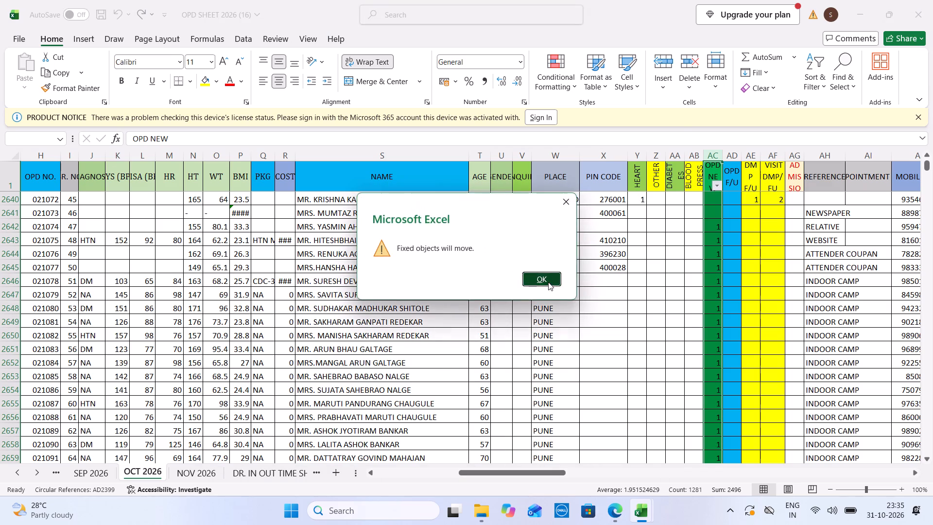
{"action": "triple_click", "coordinate": [548, 282]}
{"action": "triple_click", "coordinate": [548, 282]}
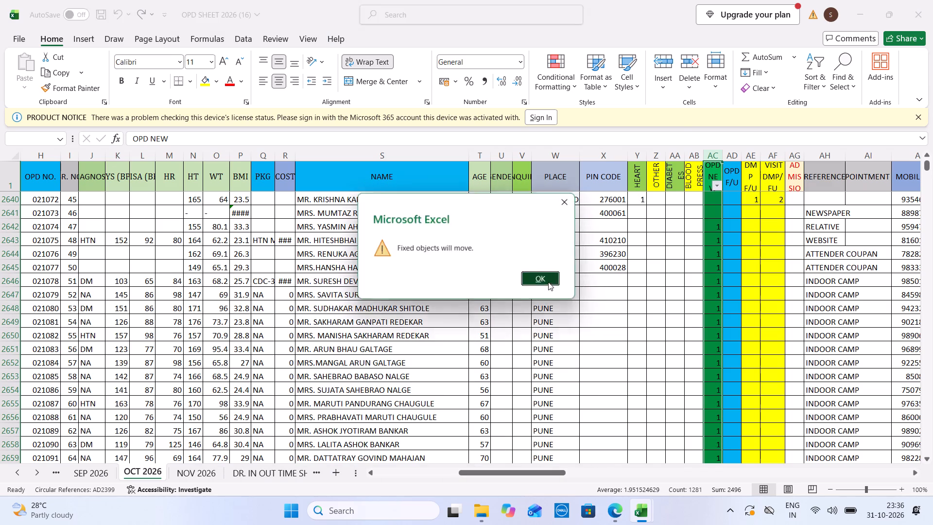
{"action": "triple_click", "coordinate": [548, 282]}
{"action": "triple_click", "coordinate": [548, 282]}
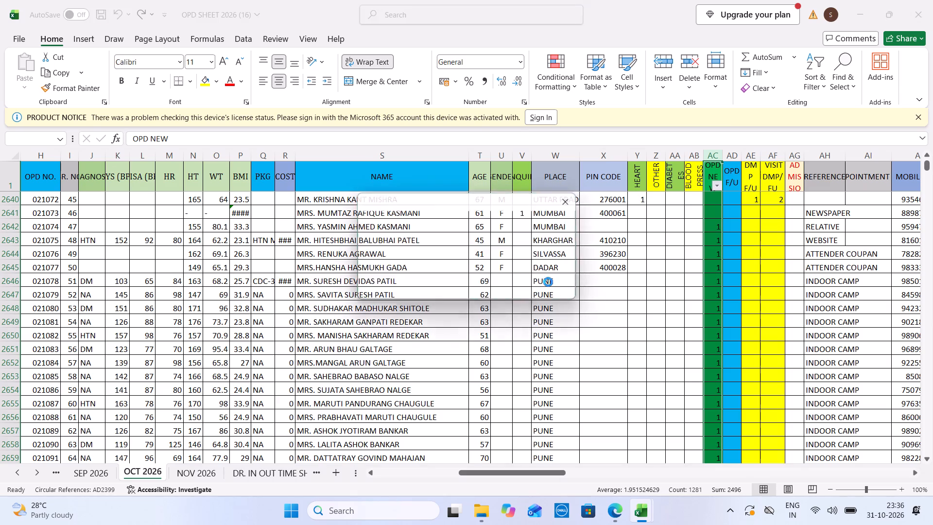
{"action": "triple_click", "coordinate": [548, 282]}
{"action": "triple_click", "coordinate": [548, 282]}
{"action": "triple_click", "coordinate": [548, 282]}
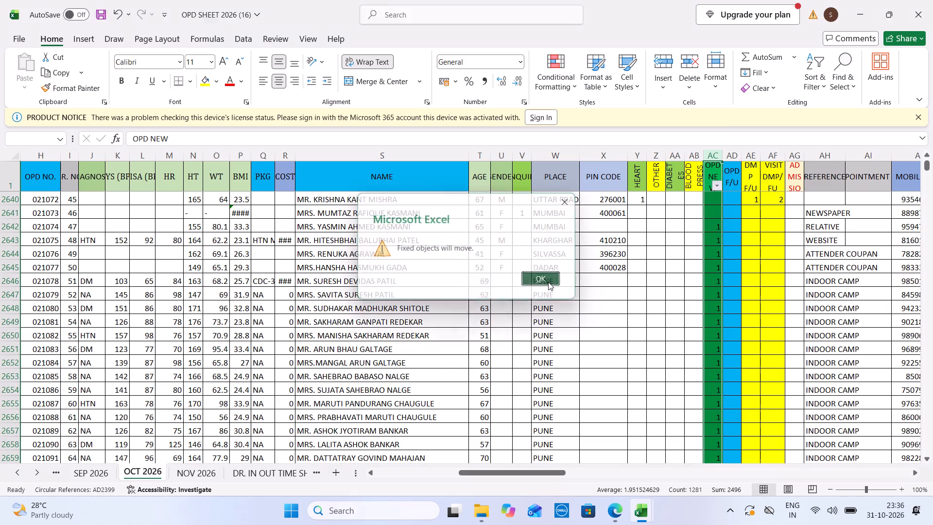
{"action": "triple_click", "coordinate": [548, 282]}
{"action": "triple_click", "coordinate": [548, 282]}
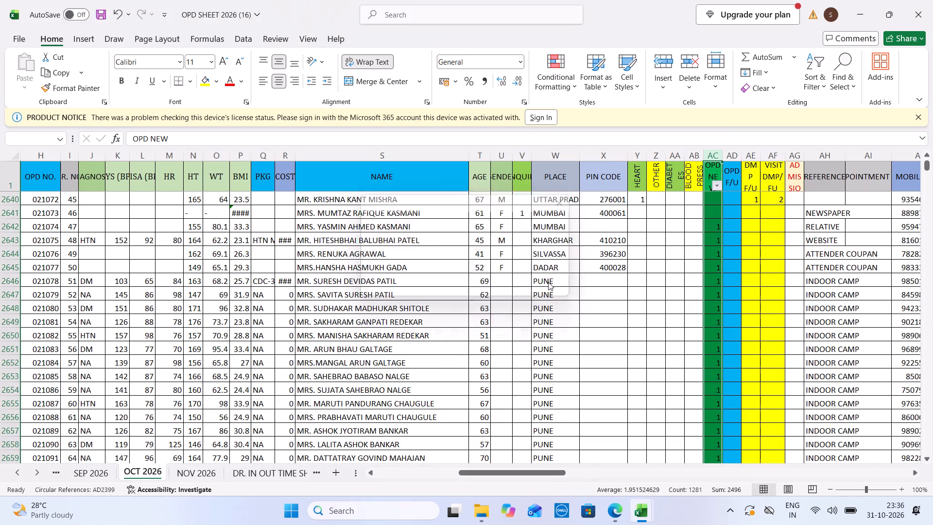
{"action": "triple_click", "coordinate": [548, 282]}
{"action": "triple_click", "coordinate": [548, 282]}
{"action": "double_click", "coordinate": [548, 282]}
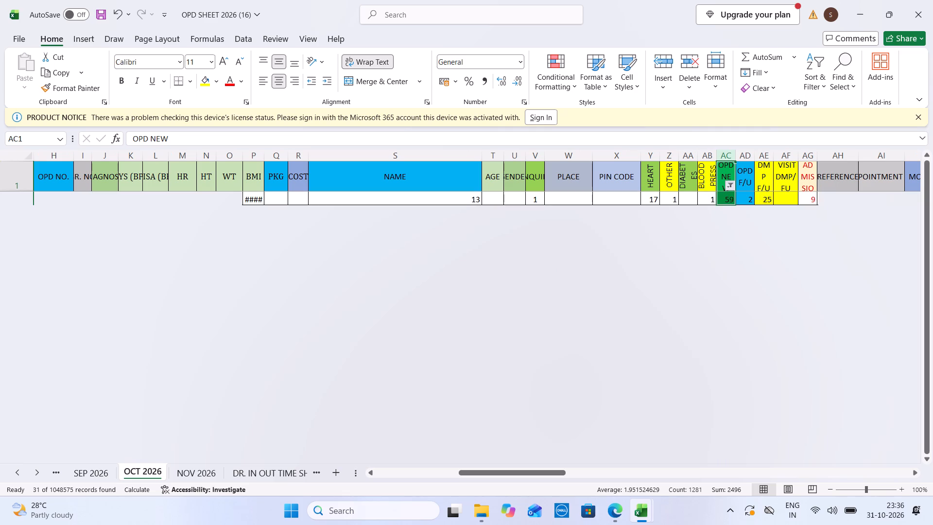
Check the October sums of the OPD NEW, OPD F/U, DMP F/U and ADMISSION columns against the Daily MIS totals.
{"action": "left_click", "coordinate": [726, 152]}
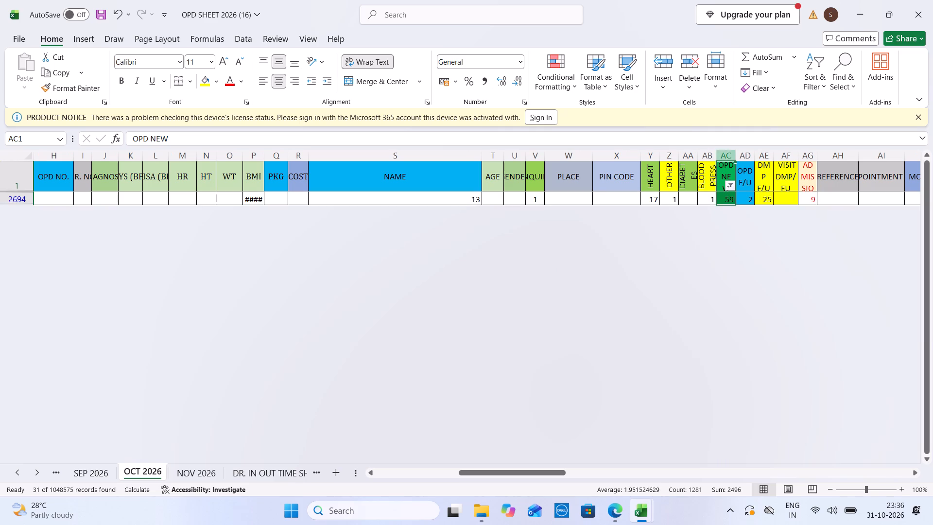
{"action": "left_click_drag", "start_coordinate": [927, 345], "coordinate": [932, 283]}
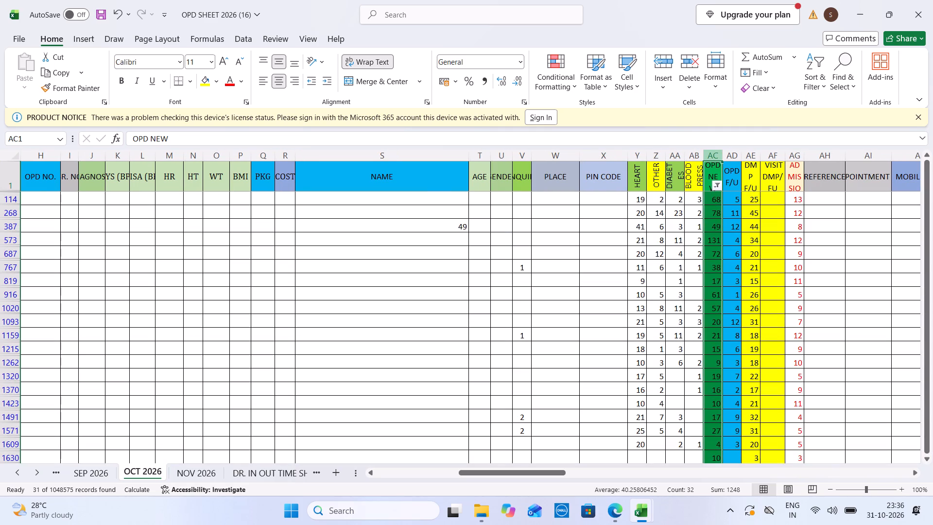
{"action": "key", "text": "ctrl+Tab"}
{"action": "key", "text": "ctrl+Tab"}
{"action": "key", "text": "ctrl+Tab"}
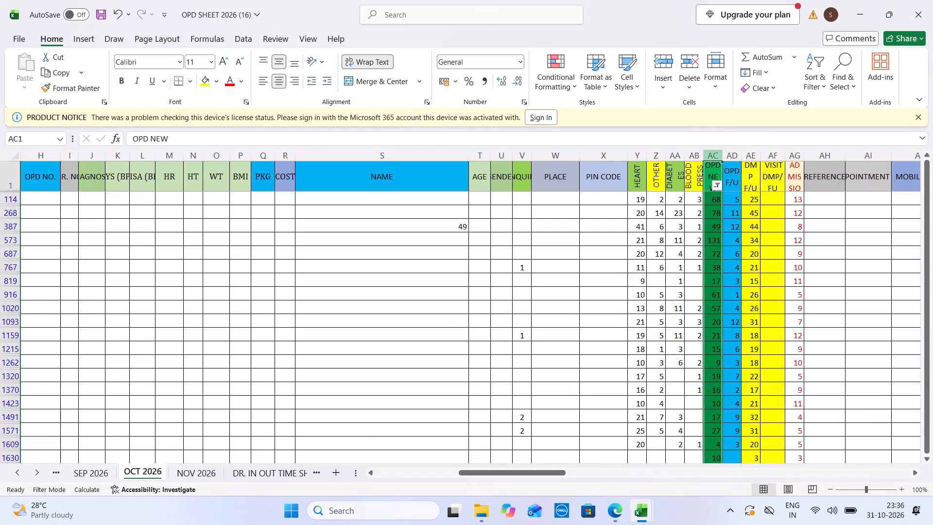
{"action": "left_click", "coordinate": [733, 155]}
{"action": "key", "text": "ctrl+Tab"}
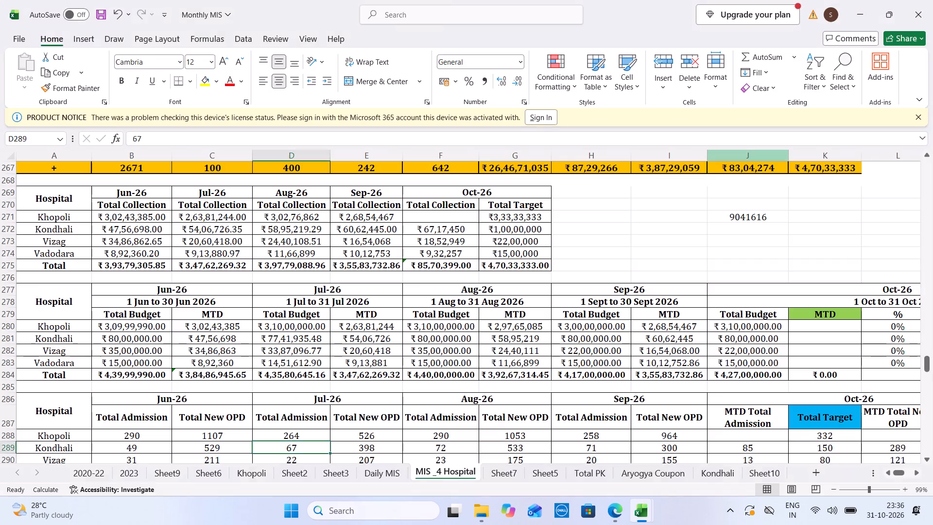
{"action": "key", "text": "ctrl+Tab"}
{"action": "key", "text": "ctrl+Tab"}
{"action": "left_click", "coordinate": [751, 157]}
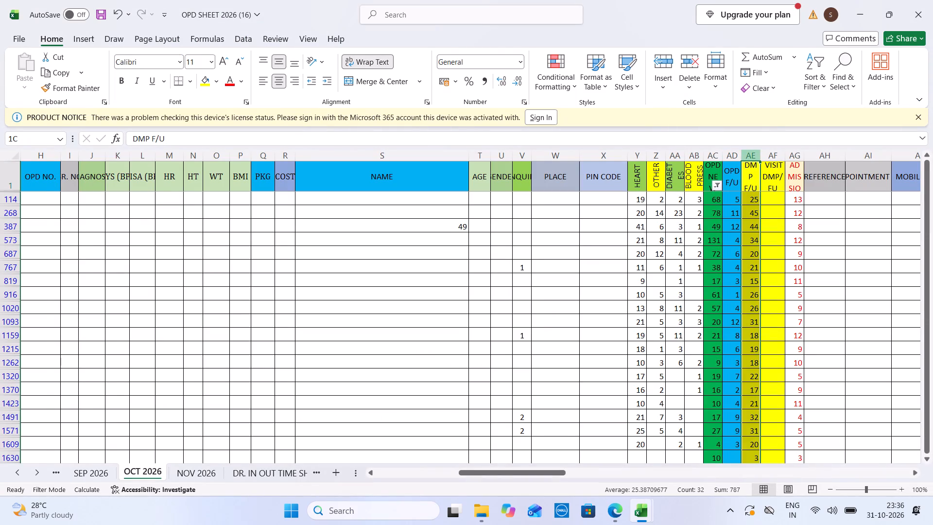
{"action": "left_click", "coordinate": [796, 153]}
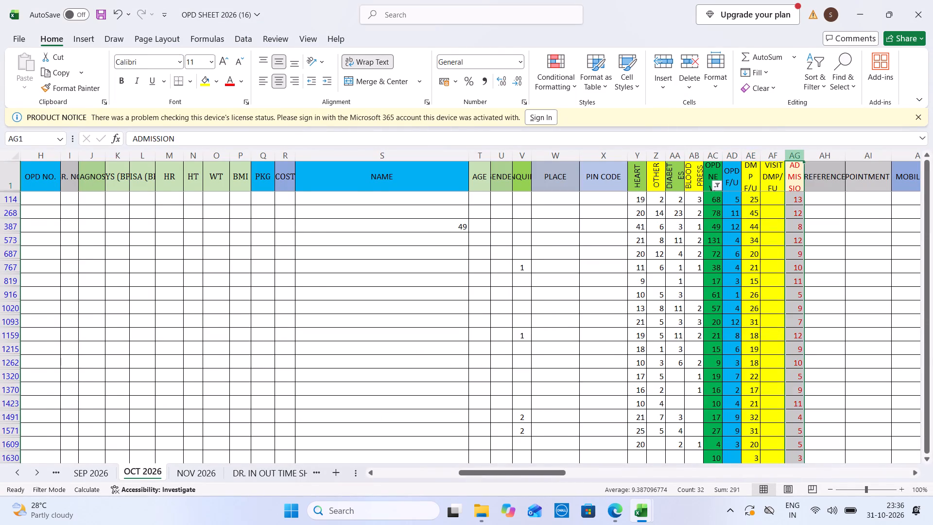
{"action": "key", "text": "ctrl+Tab"}
{"action": "key", "text": "ctrl+Tab"}
{"action": "key", "text": "ctrl+Tab"}
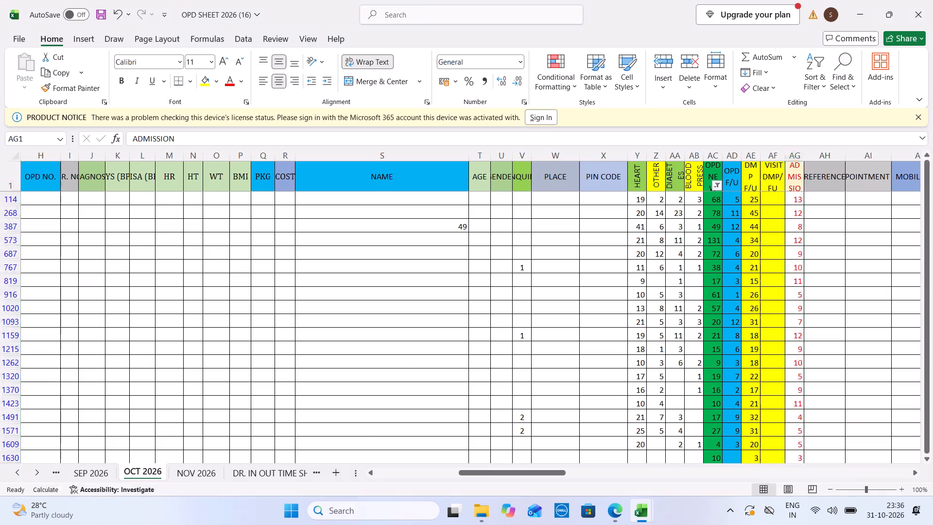
Examine the filtered daily total rows in the OPD sheet down to the last day's row.
{"action": "key", "text": "Down"}
{"action": "key", "text": "Down"}
{"action": "key", "text": "Down"}
{"action": "key", "text": "Down"}
{"action": "key", "text": "Down"}
{"action": "key", "text": "Down"}
{"action": "key", "text": "Down"}
{"action": "key", "text": "Down"}
{"action": "key", "text": "Down"}
{"action": "key", "text": "Down"}
{"action": "key", "text": "Down"}
{"action": "key", "text": "Down"}
{"action": "key", "text": "Down"}
{"action": "key", "text": "Down"}
{"action": "key", "text": "Down"}
{"action": "key", "text": "Down"}
{"action": "key", "text": "Down"}
{"action": "key", "text": "Down"}
{"action": "key", "text": "Down"}
{"action": "key", "text": "Down"}
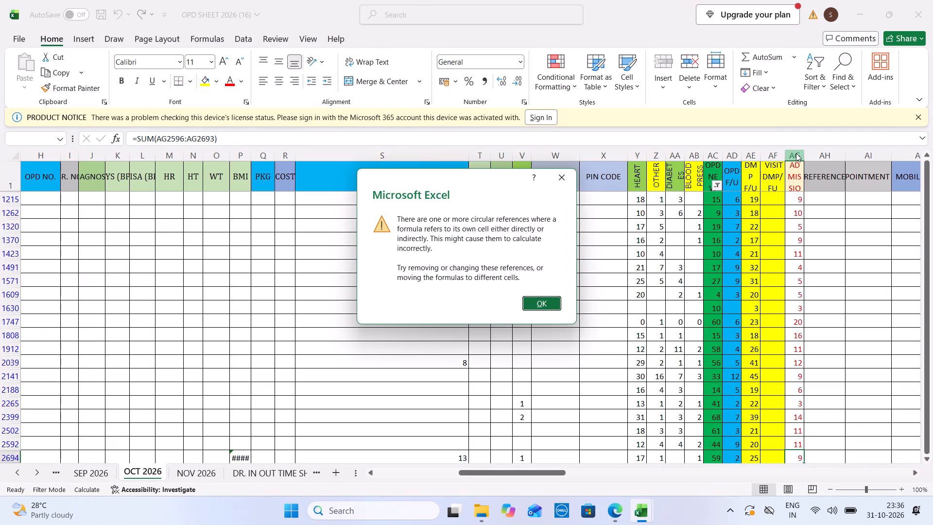
{"action": "key", "text": "Down"}
{"action": "left_click", "coordinate": [568, 175]}
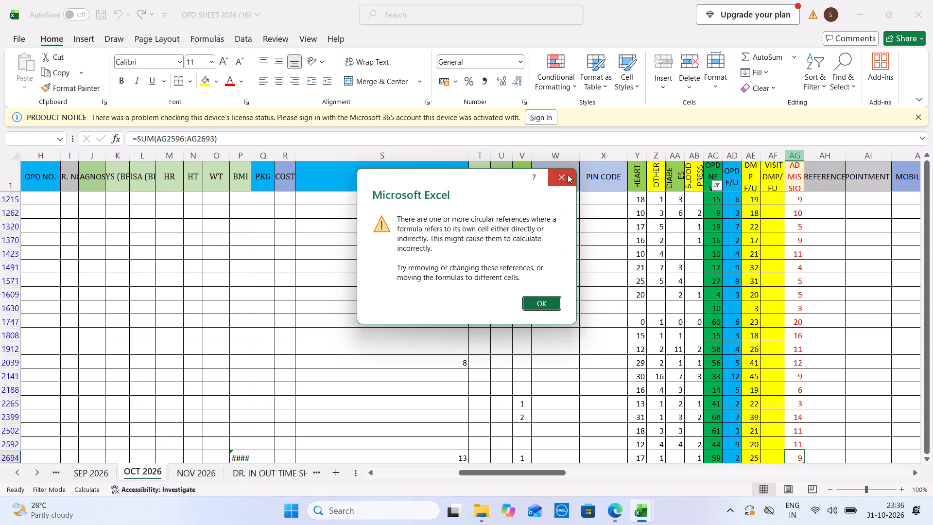
{"action": "key", "text": "Down"}
{"action": "key", "text": "Down"}
{"action": "key", "text": "Down"}
{"action": "key", "text": "Down"}
{"action": "key", "text": "Down"}
{"action": "key", "text": "Down"}
{"action": "key", "text": "Down"}
{"action": "key", "text": "Down"}
{"action": "key", "text": "Down"}
{"action": "key", "text": "Down"}
{"action": "key", "text": "Down"}
{"action": "key", "text": "Down"}
{"action": "key", "text": "Down"}
{"action": "key", "text": "Down"}
{"action": "key", "text": "Down"}
{"action": "key", "text": "Down"}
{"action": "key", "text": "Down"}
{"action": "key", "text": "Down"}
{"action": "key", "text": "Down"}
{"action": "key", "text": "Down"}
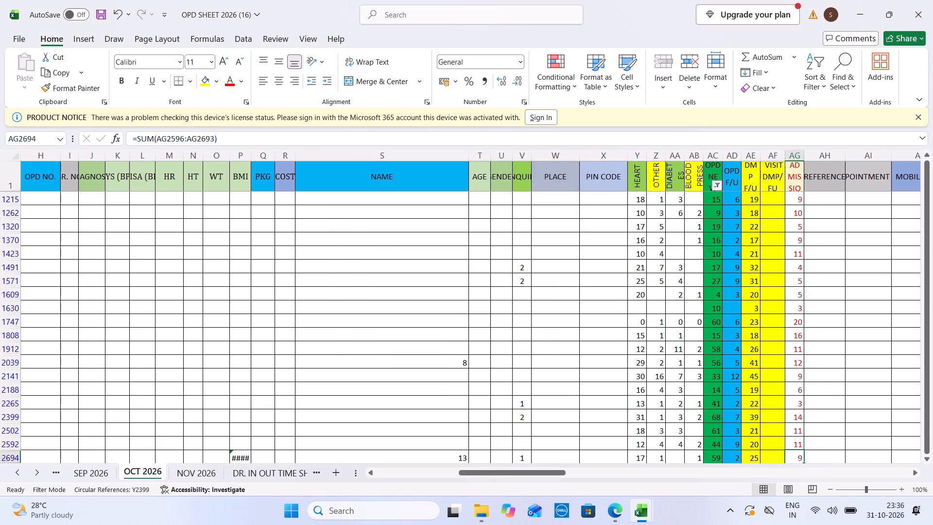
Compare the day-by-day counts in the Daily MIS October sheet with the OPD sheet's filtered daily total rows.
{"action": "key", "text": "ctrl+Tab"}
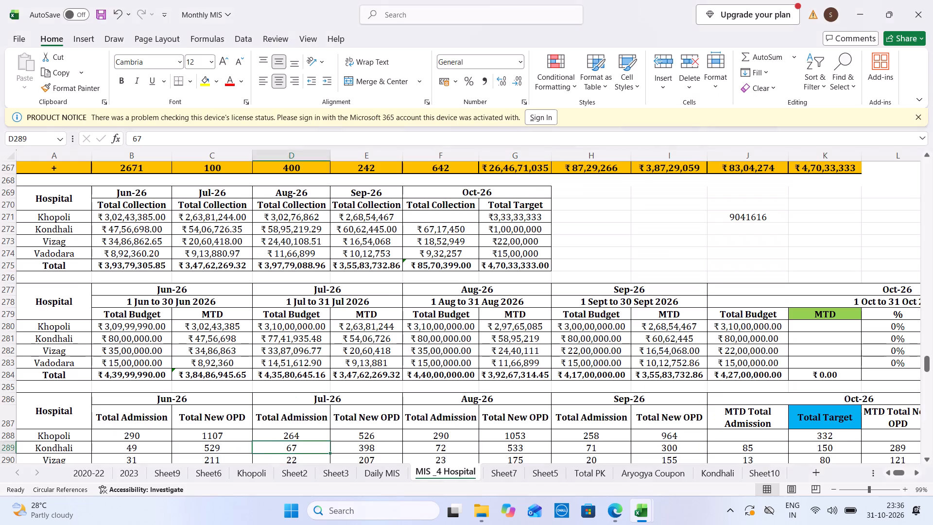
{"action": "key", "text": "ctrl+Tab"}
{"action": "key", "text": "ctrl+Tab"}
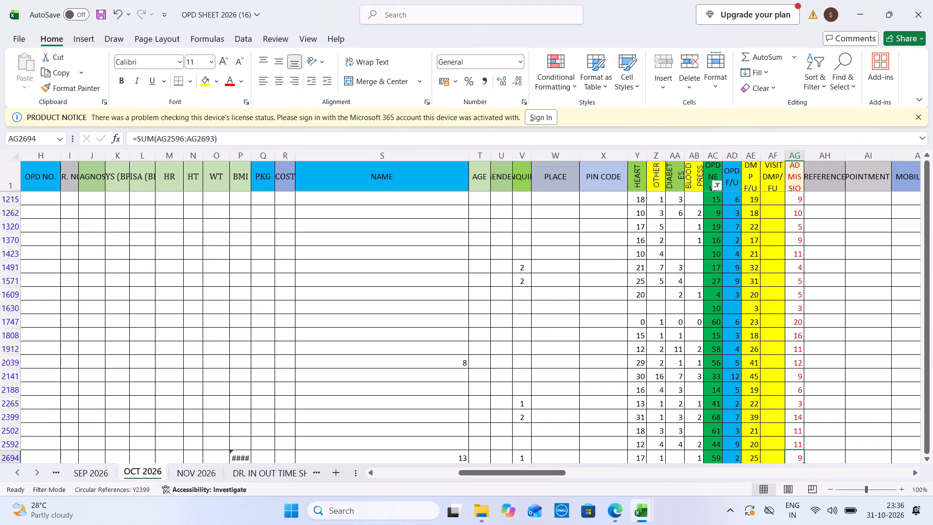
{"action": "key", "text": "ctrl+Tab"}
{"action": "key", "text": "ctrl+Tab"}
{"action": "key", "text": "Up"}
{"action": "key", "text": "Up"}
{"action": "key", "text": "Up"}
{"action": "key", "text": "Up"}
{"action": "key", "text": "Up"}
{"action": "key", "text": "Up"}
{"action": "key", "text": "Up"}
{"action": "key", "text": "Up"}
{"action": "key", "text": "Up"}
{"action": "key", "text": "Up"}
{"action": "key", "text": "Up"}
{"action": "key", "text": "Up"}
{"action": "key", "text": "Up"}
{"action": "key", "text": "Up"}
{"action": "key", "text": "Up"}
{"action": "key", "text": "Up"}
{"action": "key", "text": "Up"}
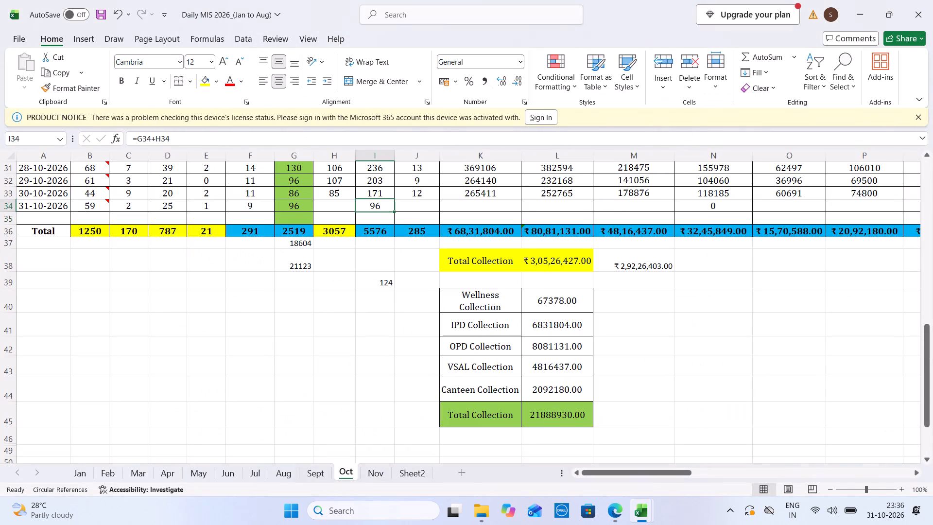
{"action": "key", "text": "ctrl+Tab"}
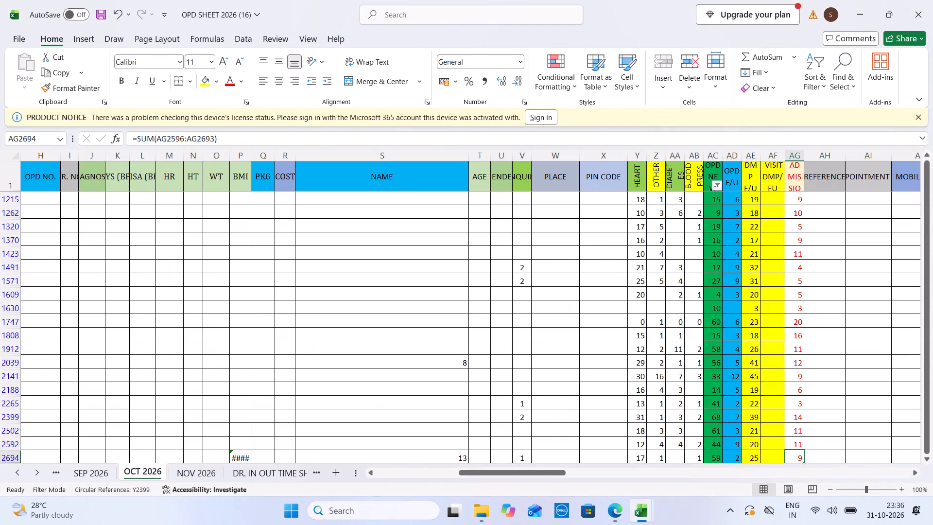
{"action": "key", "text": "ctrl+Tab"}
{"action": "key", "text": "ctrl+Tab"}
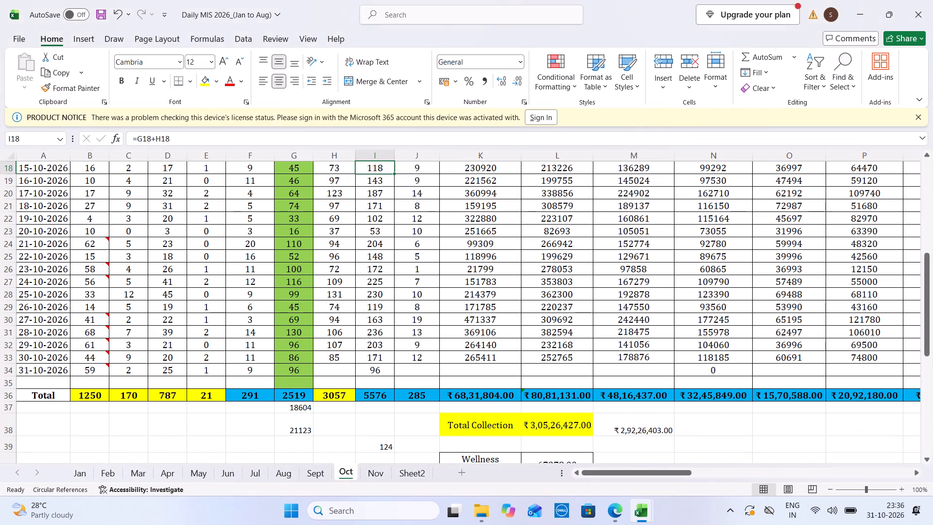
{"action": "key", "text": "ctrl+Tab"}
{"action": "key", "text": "ctrl+Tab"}
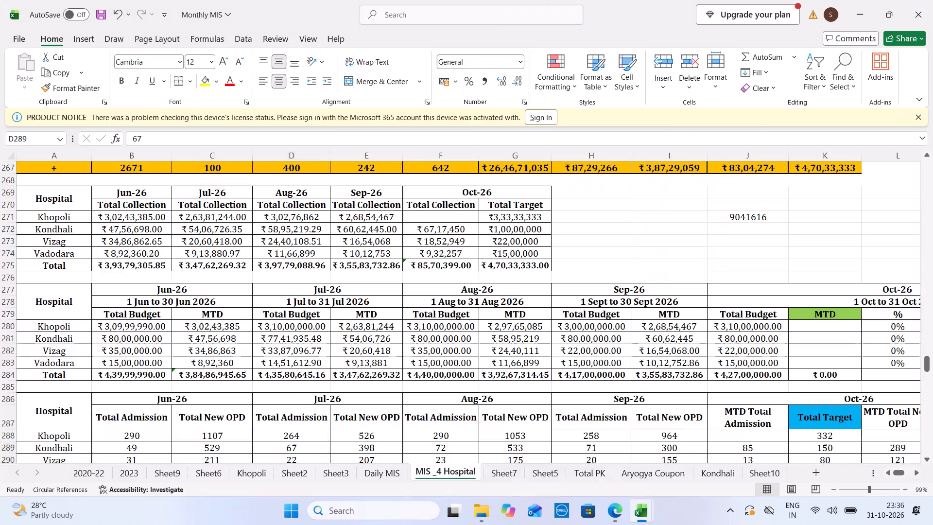
{"action": "key", "text": "ctrl+Tab"}
{"action": "key", "text": "ctrl+Tab"}
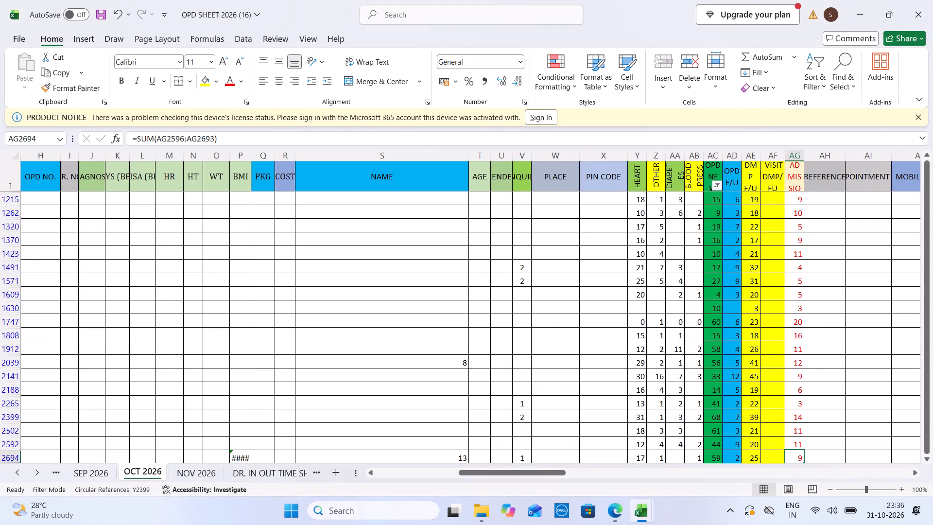
{"action": "key", "text": "ctrl+Tab"}
{"action": "key", "text": "ctrl+Tab"}
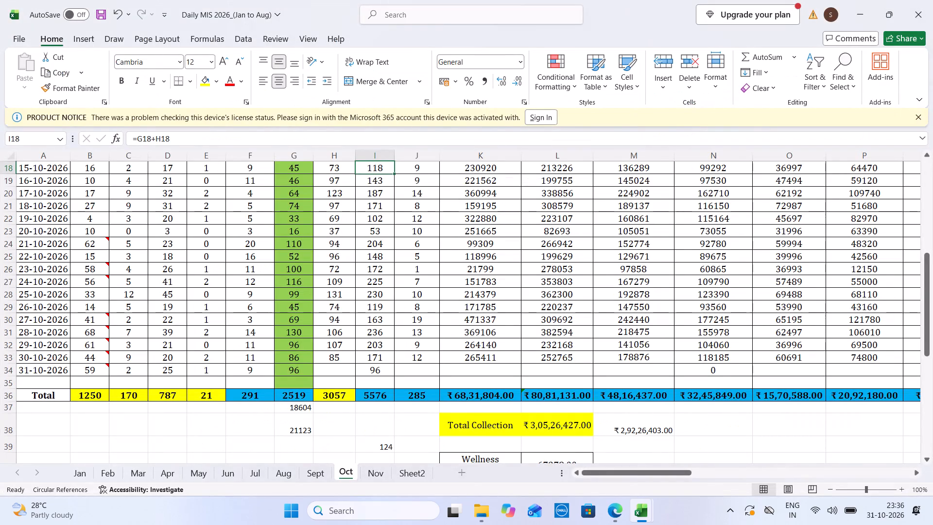
In the 21-10-2026 row of Daily MIS, set cell B24 to 60 and cell C24 to 6.
{"action": "left_click", "coordinate": [95, 246]}
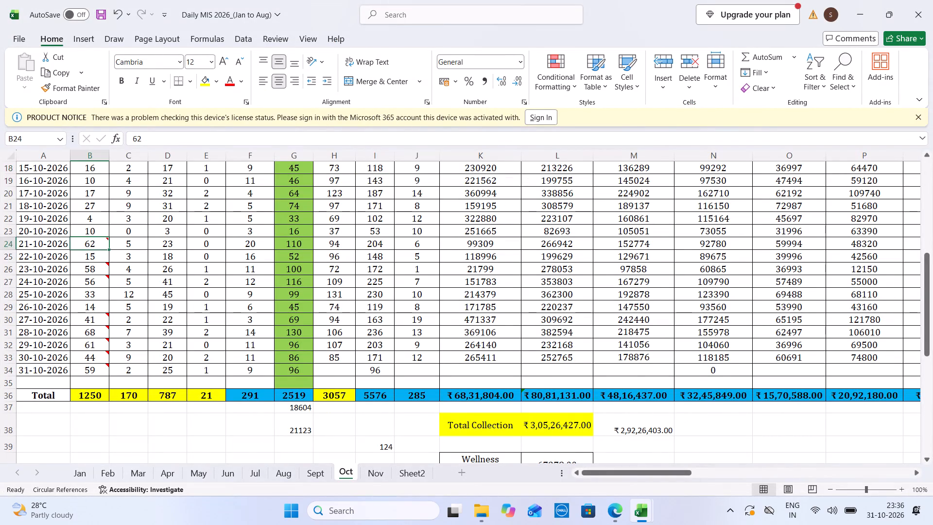
{"action": "key", "text": "ctrl+Tab"}
{"action": "key", "text": "ctrl+Tab"}
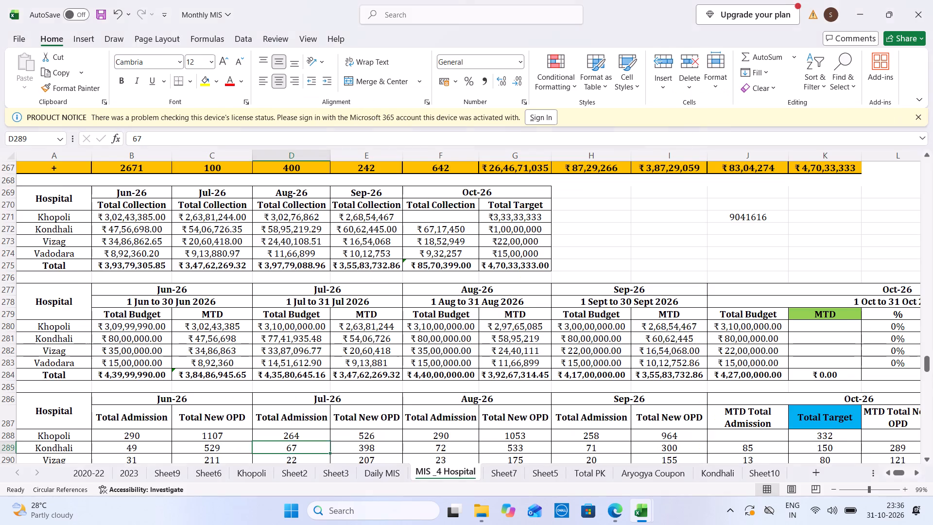
{"action": "key", "text": "ctrl+Tab"}
{"action": "type", "text": "60"}
{"action": "key", "text": "Tab"}
{"action": "key", "text": "6"}
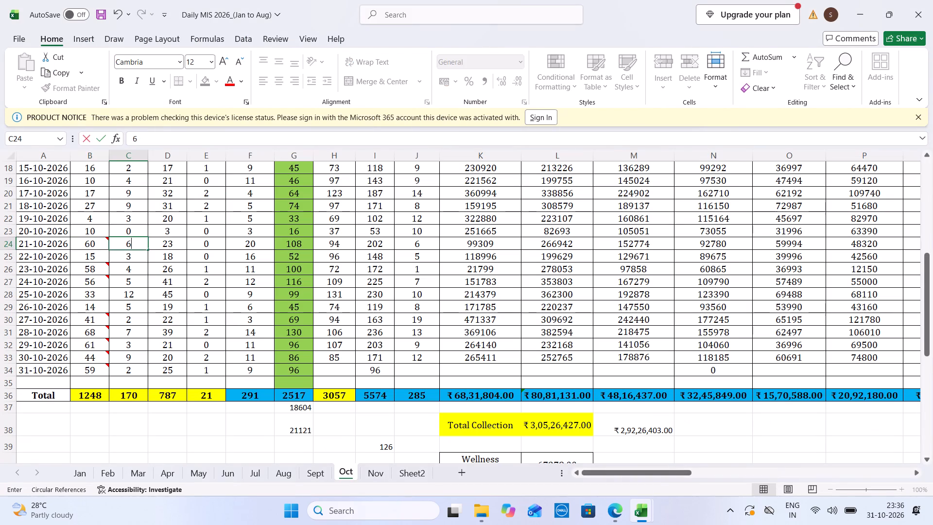
{"action": "key", "text": "Tab"}
Reset the OPD NEW filter in the OPD sheet's OCT 2026 tab to include all values.
{"action": "key", "text": "ctrl+Tab"}
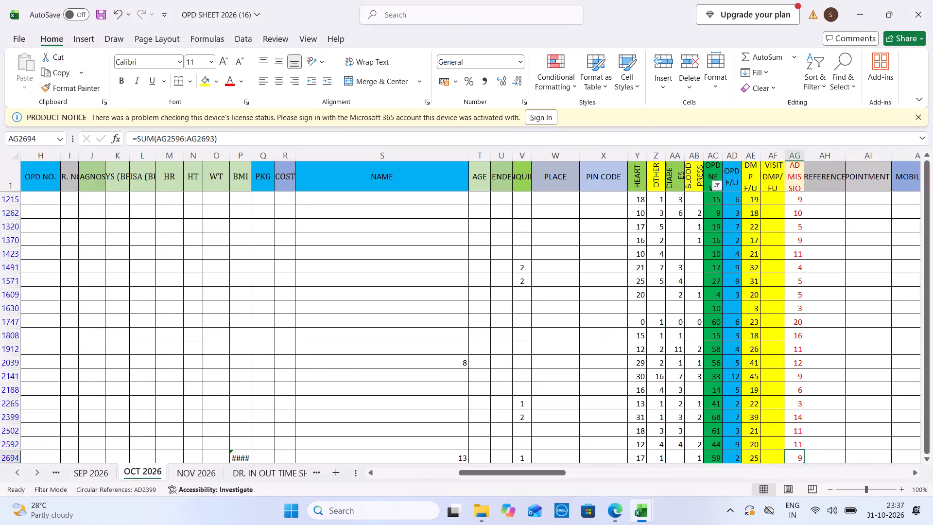
{"action": "key", "text": "ctrl+Tab"}
{"action": "key", "text": "ctrl+Tab"}
{"action": "key", "text": "ctrl+Tab"}
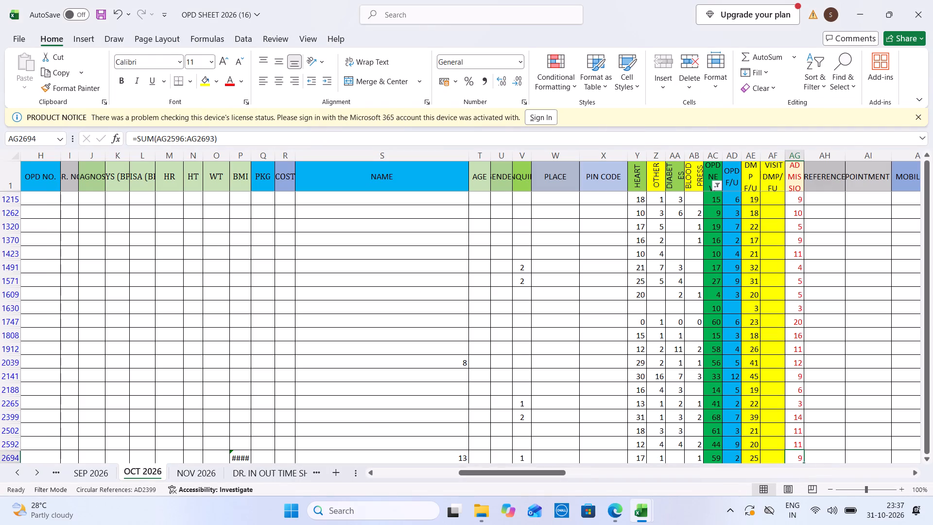
{"action": "key", "text": "ctrl+Tab"}
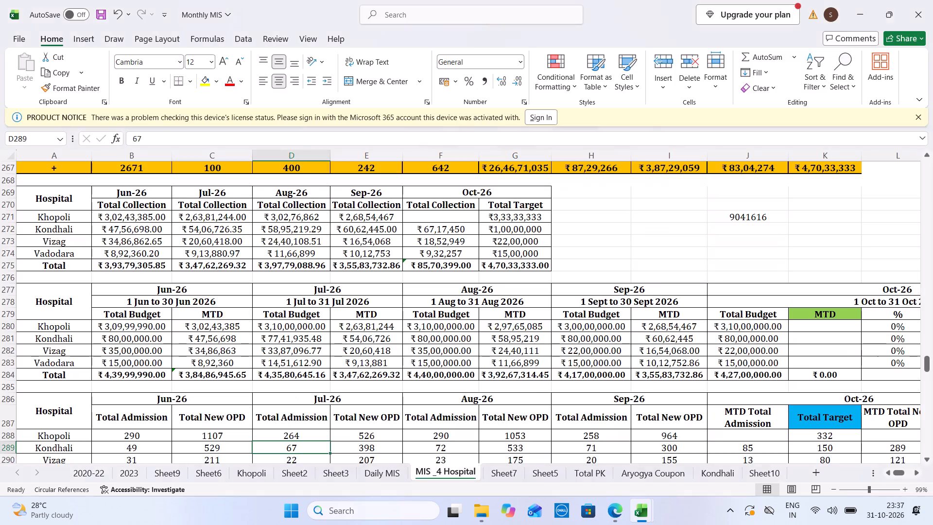
{"action": "key", "text": "ctrl+Tab"}
{"action": "key", "text": "ctrl+Tab"}
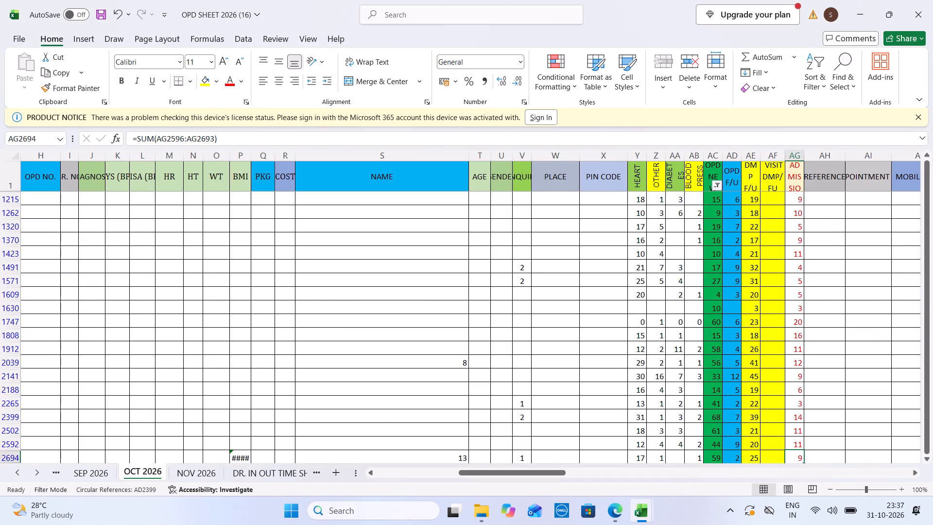
{"action": "left_click", "coordinate": [724, 187]}
{"action": "left_click", "coordinate": [721, 186]}
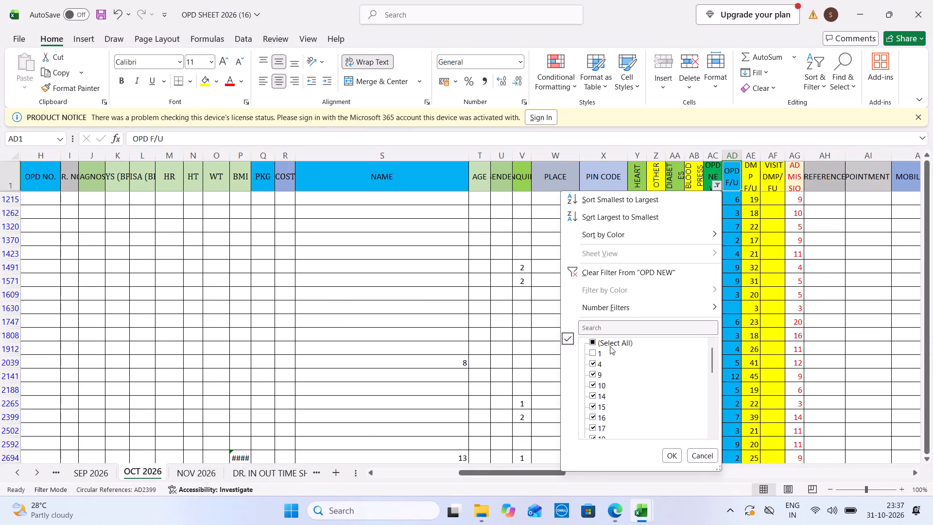
{"action": "left_click", "coordinate": [610, 346]}
{"action": "left_click", "coordinate": [664, 460]}
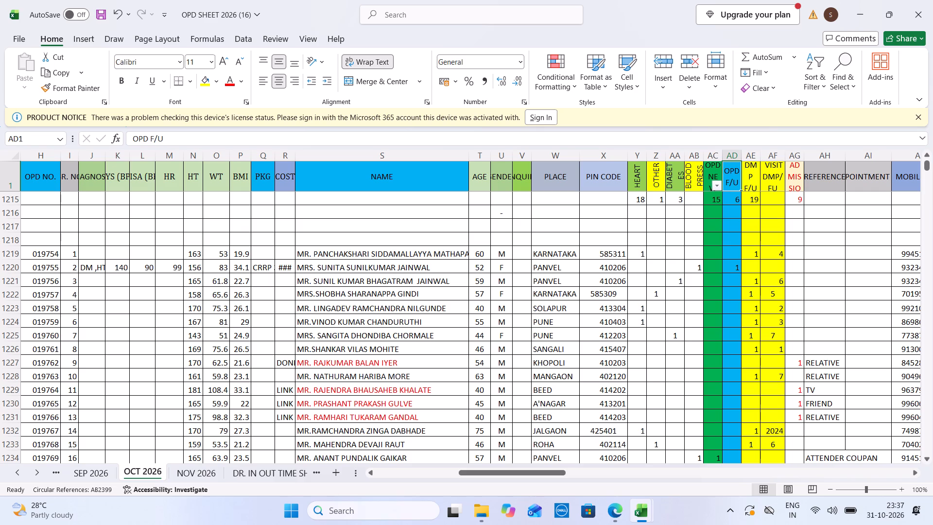
Look through the unfiltered OCT 2026 patient records by date for the 21-10-2026 block.
{"action": "key", "text": "Left"}
{"action": "key", "text": "Left"}
{"action": "key", "text": "Left"}
{"action": "key", "text": "Left"}
{"action": "key", "text": "Left"}
{"action": "key", "text": "Left"}
{"action": "key", "text": "Left"}
{"action": "key", "text": "Left"}
{"action": "key", "text": "Left"}
{"action": "key", "text": "Left"}
{"action": "key", "text": "Left"}
{"action": "key", "text": "Left"}
{"action": "key", "text": "Left"}
{"action": "key", "text": "Left"}
{"action": "key", "text": "Left"}
{"action": "key", "text": "Left"}
{"action": "key", "text": "Left"}
{"action": "key", "text": "Left"}
{"action": "key", "text": "Left"}
{"action": "key", "text": "Left"}
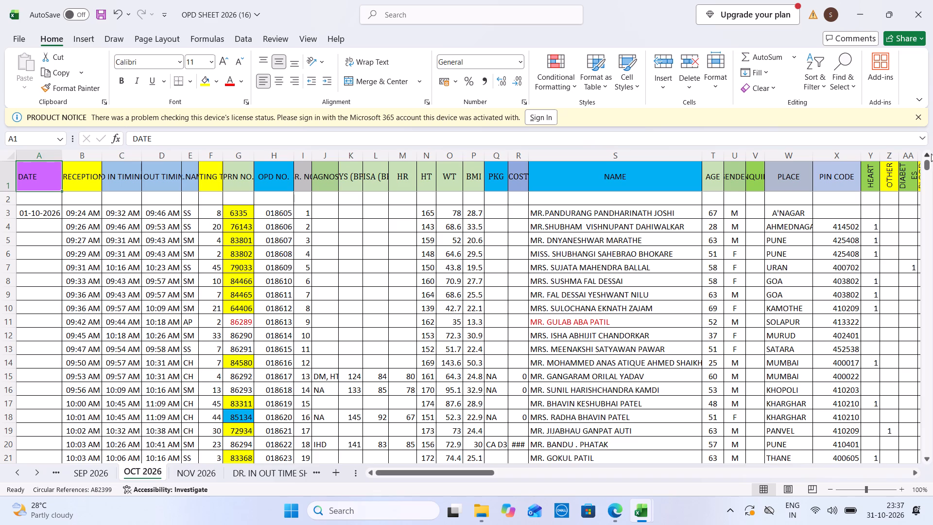
{"action": "left_click_drag", "start_coordinate": [931, 172], "coordinate": [930, 237]}
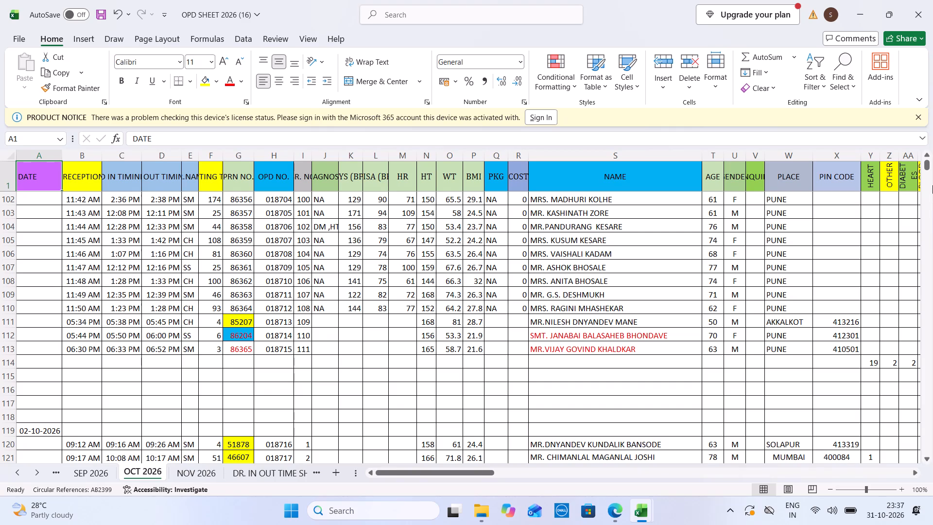
{"action": "left_click_drag", "start_coordinate": [925, 165], "coordinate": [925, 183]}
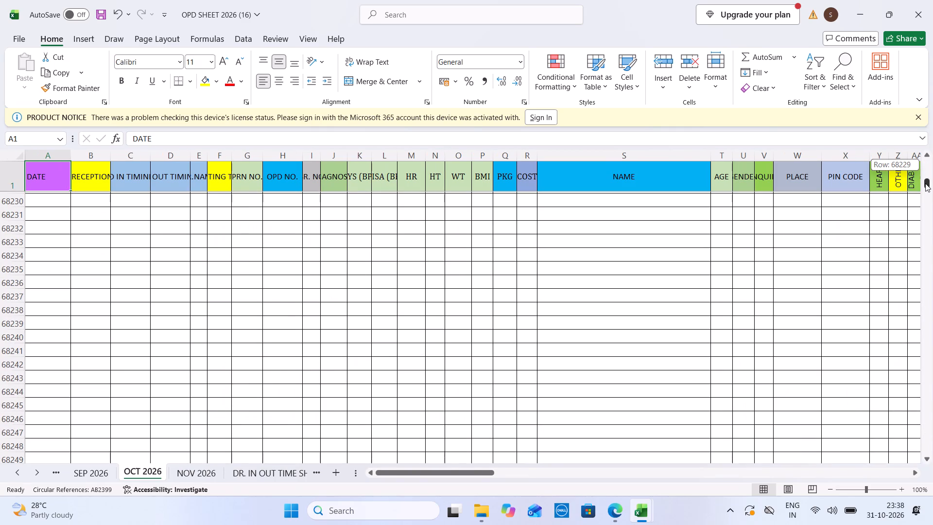
{"action": "left_click_drag", "start_coordinate": [925, 183], "coordinate": [929, 176]}
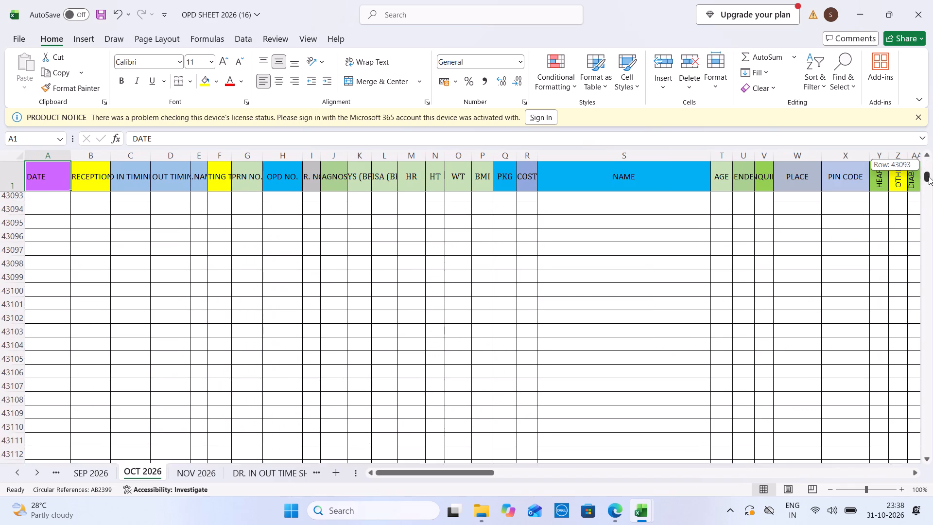
{"action": "left_click_drag", "start_coordinate": [929, 176], "coordinate": [932, 157]}
{"action": "left_click", "coordinate": [924, 314]}
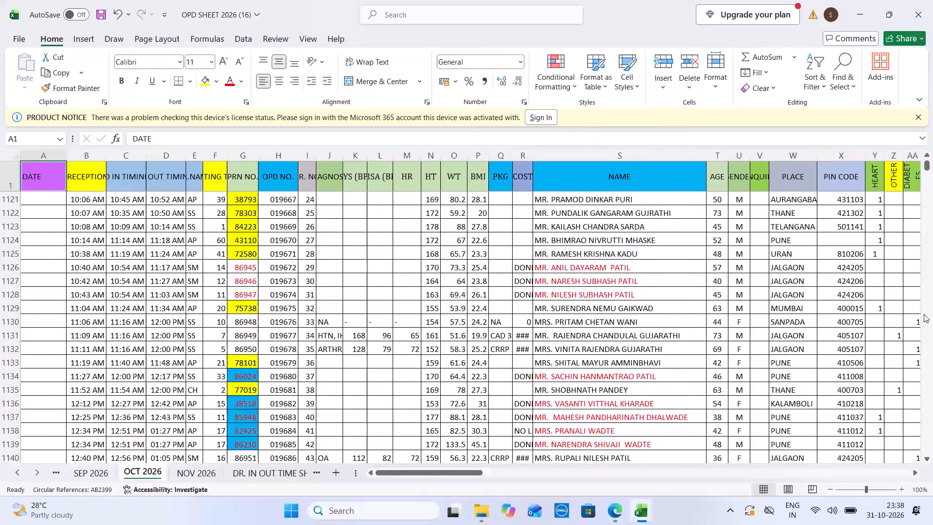
{"action": "left_click_drag", "start_coordinate": [924, 314], "coordinate": [929, 353]}
{"action": "left_click", "coordinate": [929, 353]}
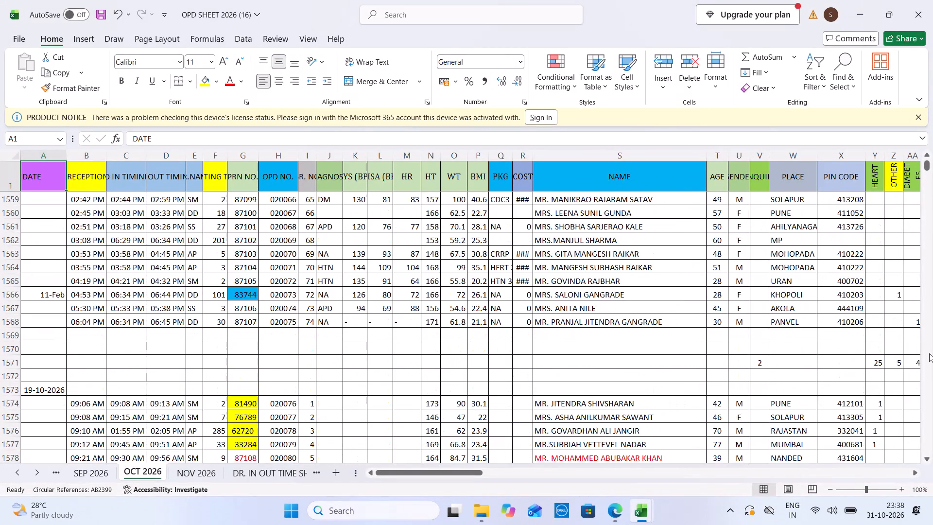
{"action": "triple_click", "coordinate": [929, 353]}
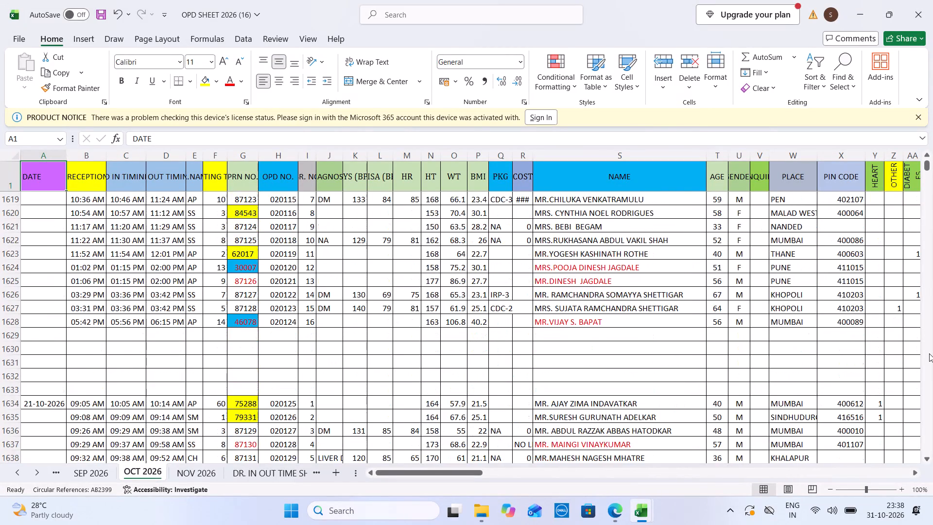
{"action": "triple_click", "coordinate": [929, 353]}
{"action": "left_click", "coordinate": [929, 353]}
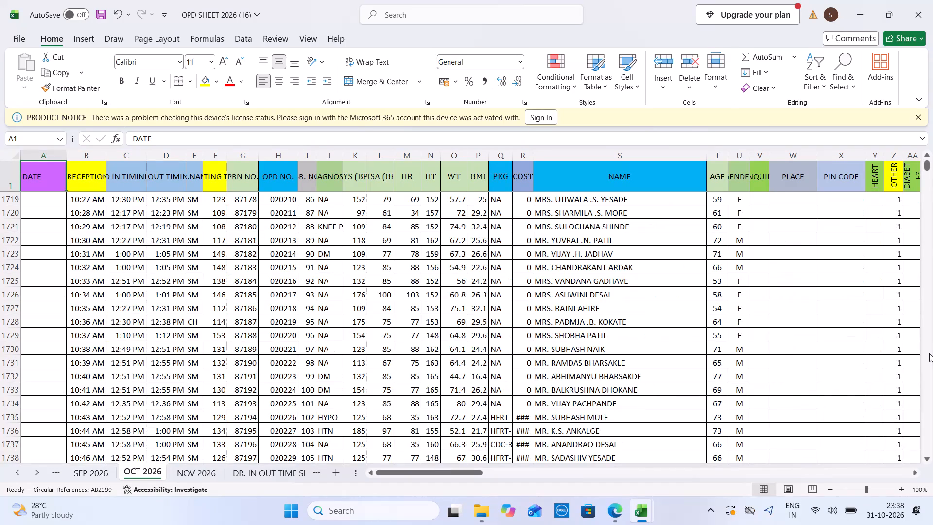
{"action": "triple_click", "coordinate": [929, 353]}
{"action": "double_click", "coordinate": [929, 353]}
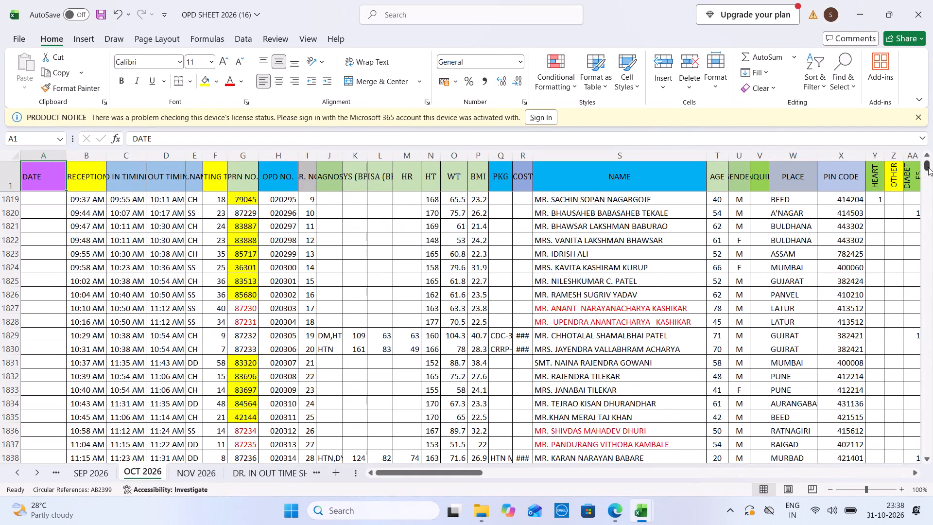
Go back up through the patient records to the end of the 21-10-2026 block, just above 22-10-2026.
{"action": "left_click", "coordinate": [596, 240]}
{"action": "key", "text": "Up"}
{"action": "key", "text": "Up"}
{"action": "key", "text": "Up"}
{"action": "key", "text": "Up"}
{"action": "key", "text": "Up"}
{"action": "key", "text": "Up"}
{"action": "key", "text": "Up"}
{"action": "key", "text": "Up"}
{"action": "key", "text": "Up"}
{"action": "key", "text": "Up"}
{"action": "key", "text": "Up"}
{"action": "key", "text": "Up"}
{"action": "key", "text": "Up"}
{"action": "key", "text": "Up"}
{"action": "key", "text": "Up"}
{"action": "key", "text": "Up"}
{"action": "key", "text": "Up"}
{"action": "key", "text": "Up"}
{"action": "key", "text": "Up"}
{"action": "key", "text": "Up"}
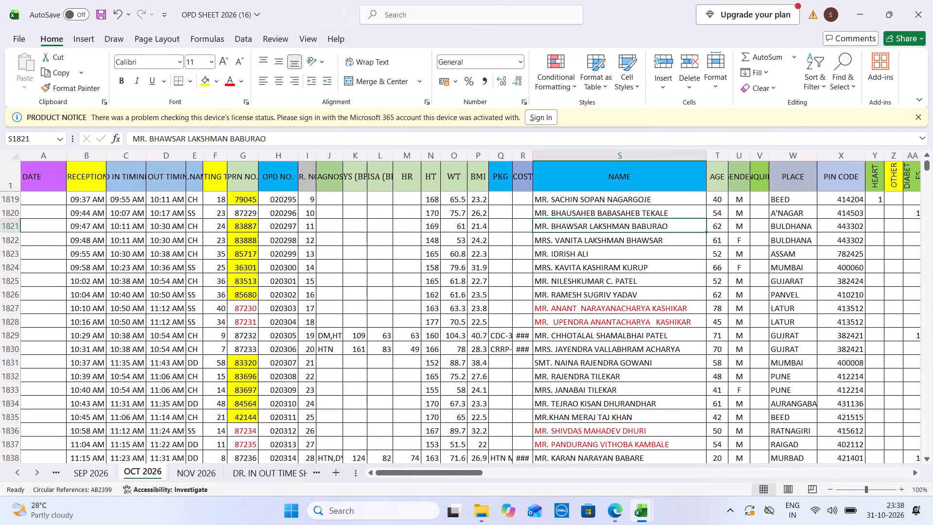
{"action": "key", "text": "Up"}
{"action": "key", "text": "Up"}
{"action": "key", "text": "Up"}
{"action": "key", "text": "Up"}
{"action": "key", "text": "Up"}
{"action": "key", "text": "Up"}
{"action": "key", "text": "Up"}
{"action": "key", "text": "Up"}
{"action": "key", "text": "Up"}
{"action": "key", "text": "Up"}
{"action": "key", "text": "Up"}
{"action": "key", "text": "Up"}
{"action": "key", "text": "Up"}
{"action": "key", "text": "Up"}
{"action": "key", "text": "Up"}
{"action": "key", "text": "Up"}
{"action": "key", "text": "Up"}
{"action": "key", "text": "Up"}
{"action": "key", "text": "Up"}
{"action": "key", "text": "Up"}
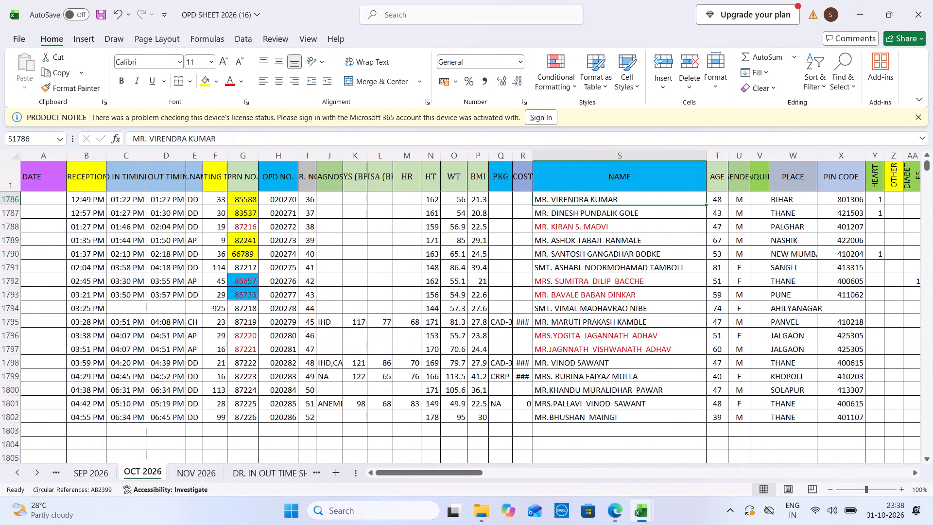
{"action": "key", "text": "Up"}
{"action": "key", "text": "Up"}
{"action": "key", "text": "Up"}
{"action": "key", "text": "Up"}
{"action": "key", "text": "Up"}
{"action": "key", "text": "Up"}
{"action": "key", "text": "Up"}
{"action": "key", "text": "Up"}
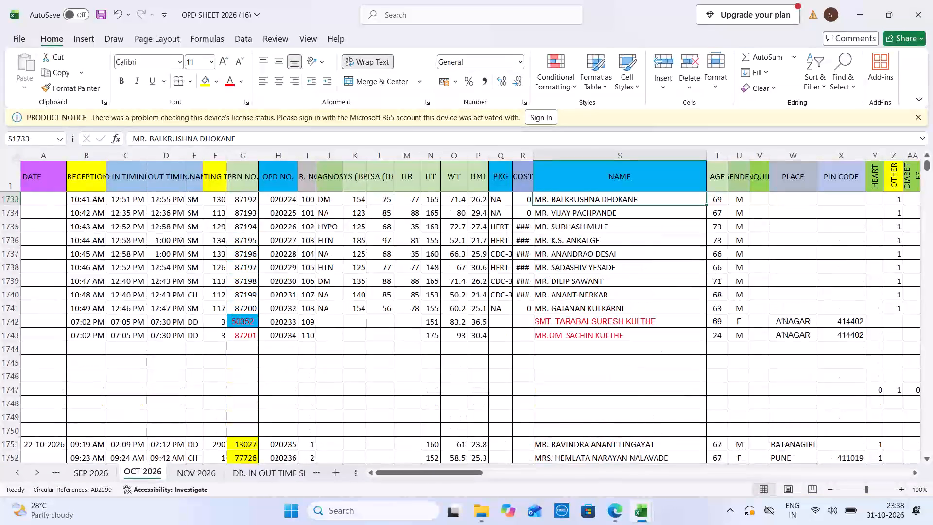
Examine the OPD NEW, OPD F/U, DMP F/U and ADMISSION counts of the 21-10-2026 block against Daily MIS.
{"action": "key", "text": "Right"}
{"action": "key", "text": "Right"}
{"action": "key", "text": "Right"}
{"action": "key", "text": "Right"}
{"action": "key", "text": "Right"}
{"action": "key", "text": "Right"}
{"action": "key", "text": "Right"}
{"action": "key", "text": "Right"}
{"action": "key", "text": "Right"}
{"action": "key", "text": "Right"}
{"action": "key", "text": "Right"}
{"action": "key", "text": "Right"}
{"action": "key", "text": "Right"}
{"action": "key", "text": "Right"}
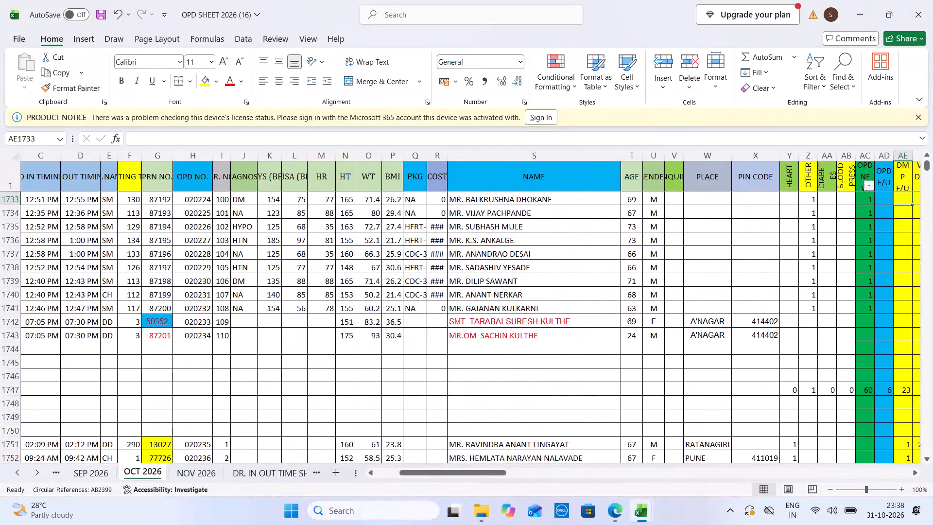
{"action": "key", "text": "ctrl+Tab"}
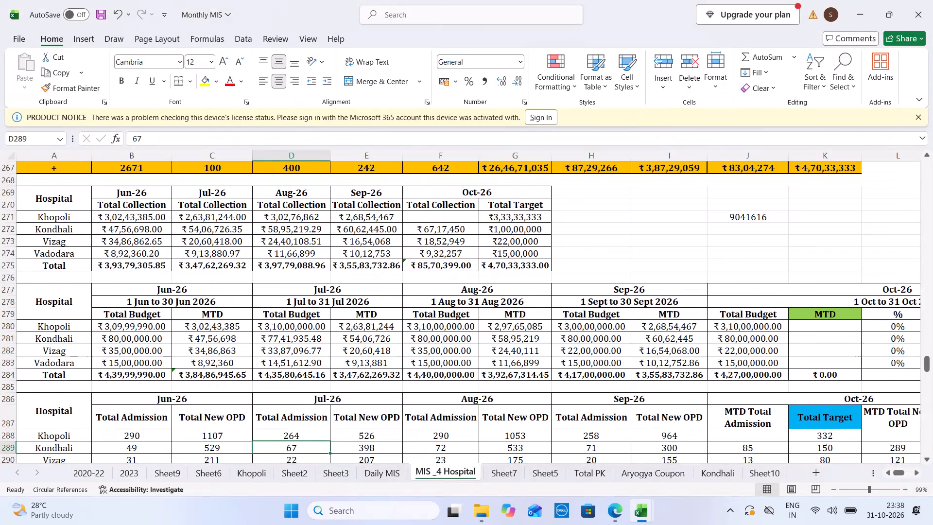
{"action": "key", "text": "ctrl+Tab"}
{"action": "key", "text": "Right"}
{"action": "key", "text": "ctrl+Tab"}
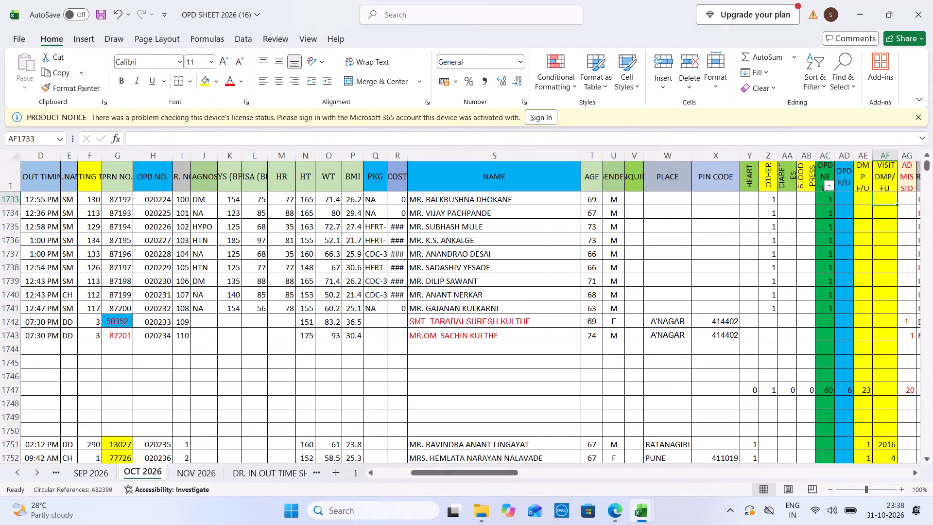
Examine the REFERENCE entries and visit marks of the patient records in the 21-10-2026 block of OCT 2026.
{"action": "key", "text": "Right"}
{"action": "key", "text": "Right"}
{"action": "key", "text": "Up"}
{"action": "key", "text": "Up"}
{"action": "key", "text": "Up"}
{"action": "key", "text": "Up"}
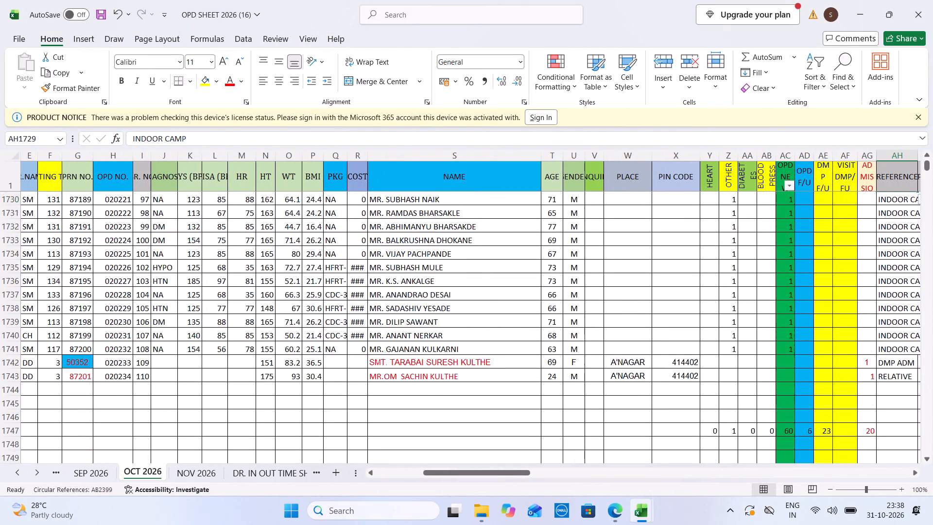
{"action": "key", "text": "Up"}
{"action": "key", "text": "Up"}
{"action": "key", "text": "Up"}
{"action": "key", "text": "Up"}
{"action": "key", "text": "Up"}
{"action": "key", "text": "Up"}
{"action": "key", "text": "Up"}
{"action": "key", "text": "Up"}
{"action": "key", "text": "Up"}
{"action": "key", "text": "Up"}
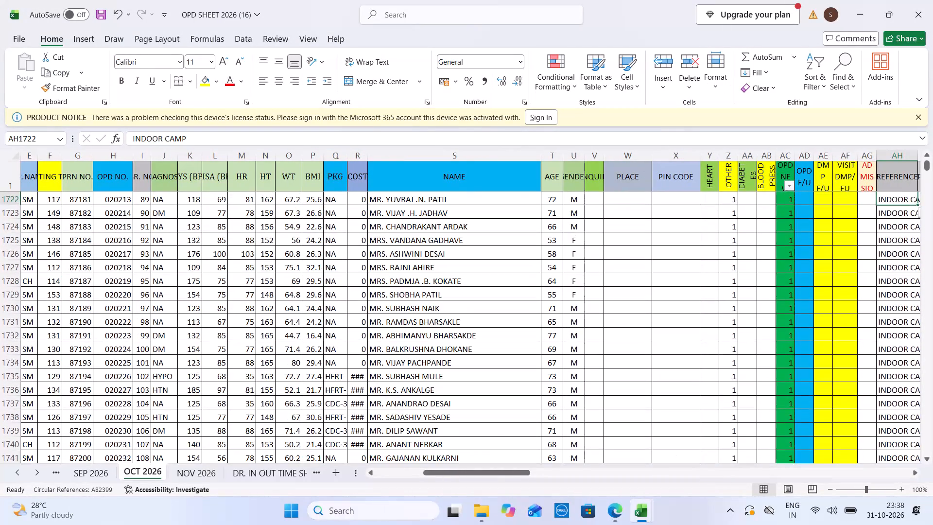
{"action": "key", "text": "Up"}
{"action": "key", "text": "Up"}
{"action": "key", "text": "Up"}
{"action": "key", "text": "Up"}
{"action": "key", "text": "Up"}
{"action": "key", "text": "Up"}
{"action": "key", "text": "Up"}
{"action": "key", "text": "Up"}
{"action": "key", "text": "Up"}
{"action": "key", "text": "Up"}
{"action": "key", "text": "Up"}
{"action": "key", "text": "Up"}
{"action": "key", "text": "Up"}
{"action": "key", "text": "Up"}
{"action": "key", "text": "Up"}
{"action": "key", "text": "Up"}
{"action": "key", "text": "Up"}
{"action": "key", "text": "Up"}
{"action": "key", "text": "Up"}
{"action": "key", "text": "Up"}
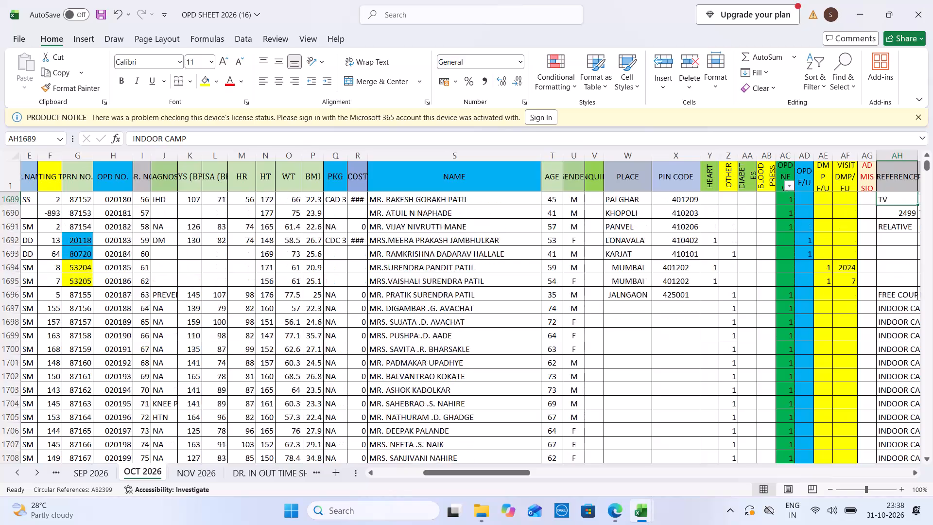
In the Daily MIS Oct sheet, set the column E count for 21-10-2026 to 1 and save the workbook.
{"action": "key", "text": "ctrl+Tab"}
{"action": "key", "text": "ctrl+Tab"}
{"action": "key", "text": "Left"}
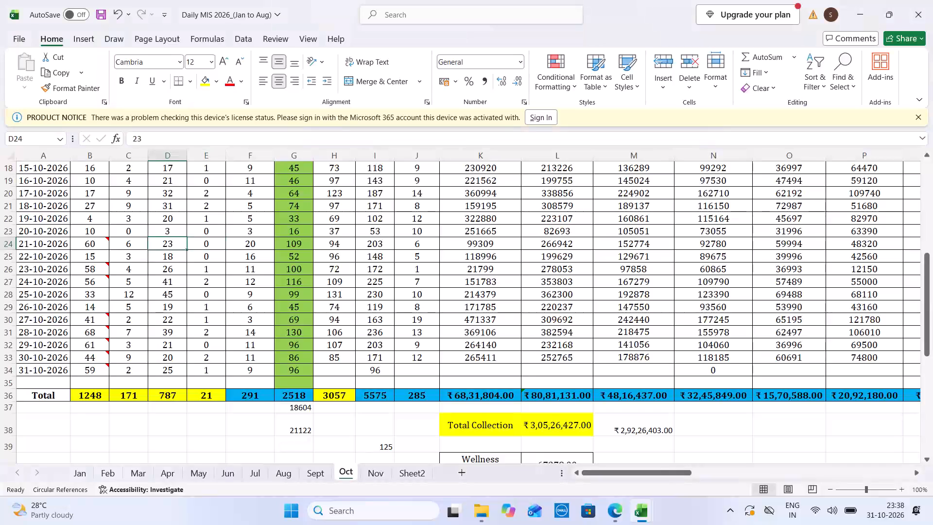
{"action": "key", "text": "Right"}
{"action": "key", "text": "1"}
{"action": "key", "text": "Right"}
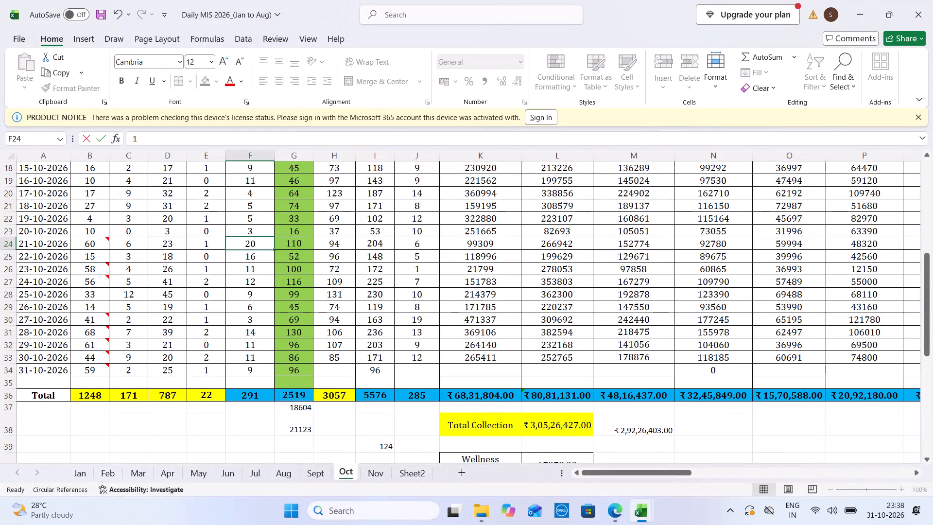
{"action": "key", "text": "ctrl+s"}
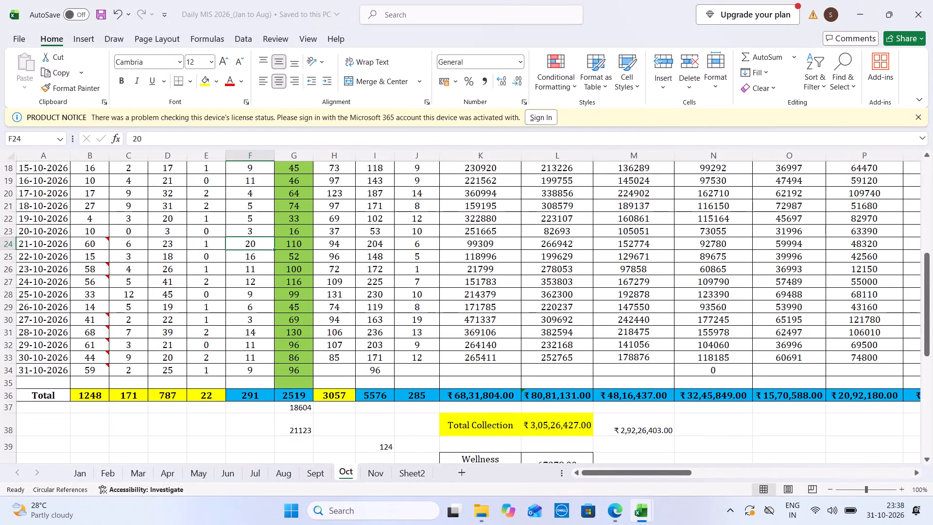
In the OPD sheet, filter OPD NEW to exclude 1 and blanks, and check the column's sum against Daily MIS.
{"action": "key", "text": "ctrl+Tab"}
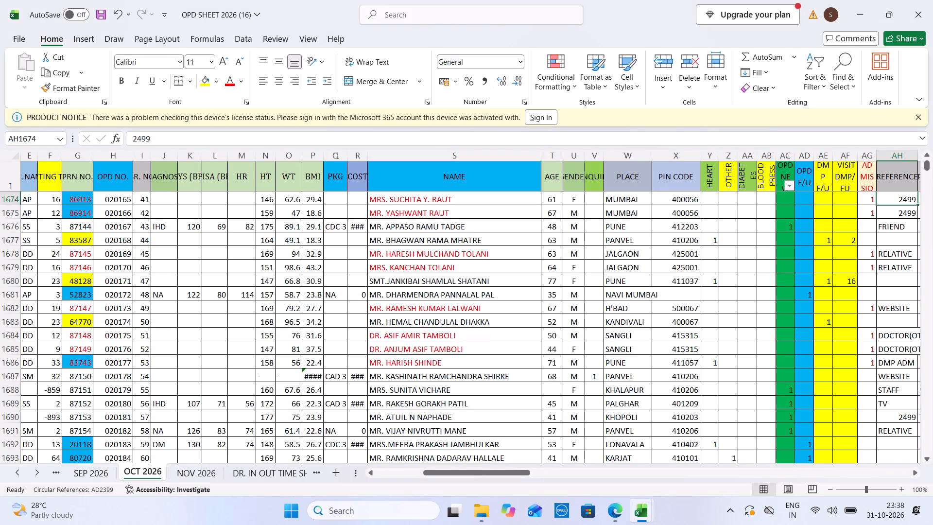
{"action": "left_click", "coordinate": [795, 186]}
{"action": "left_click", "coordinate": [670, 350]}
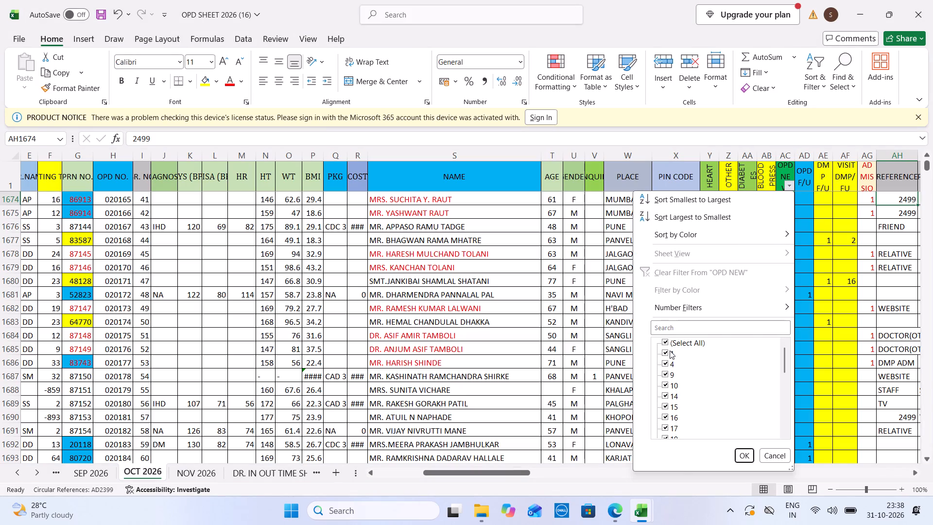
{"action": "left_click", "coordinate": [777, 355]}
{"action": "left_click_drag", "start_coordinate": [785, 364], "coordinate": [773, 468]}
{"action": "left_click_drag", "start_coordinate": [785, 367], "coordinate": [770, 431]}
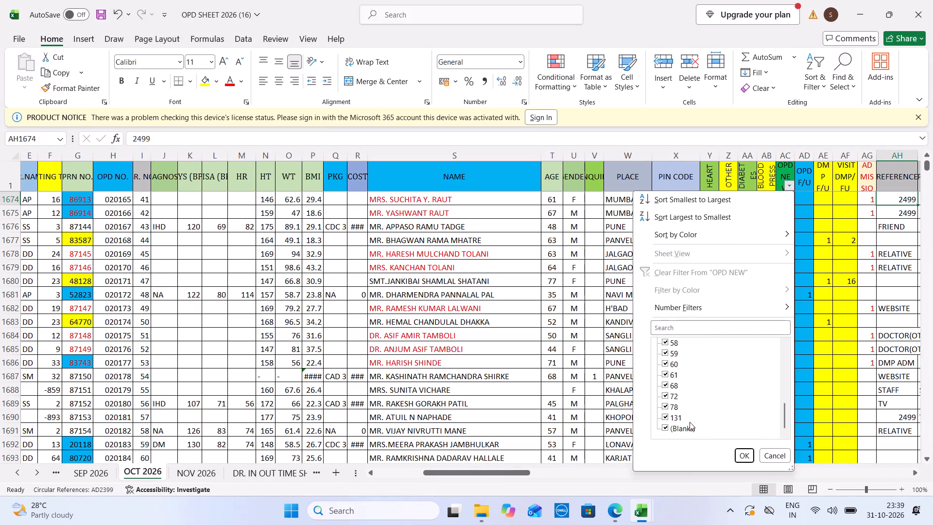
{"action": "left_click", "coordinate": [690, 426]}
{"action": "left_click", "coordinate": [743, 457]}
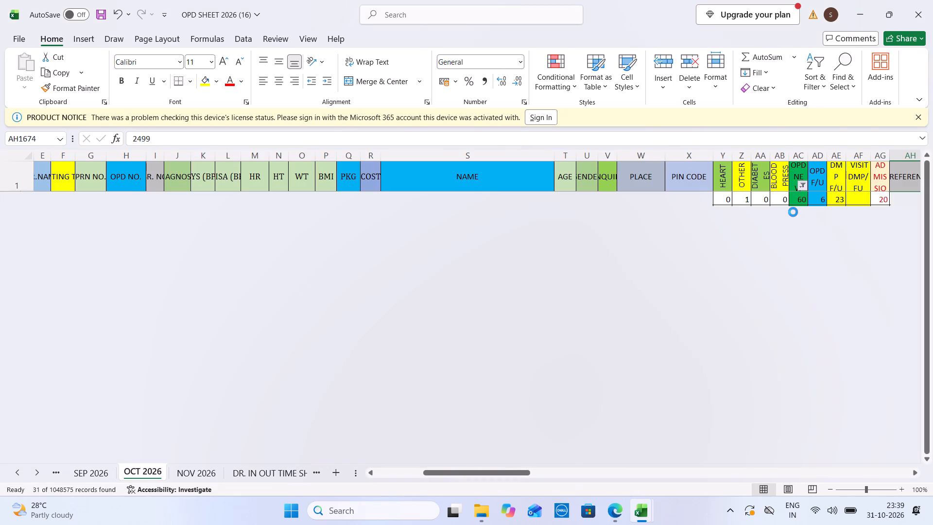
{"action": "left_click", "coordinate": [795, 154]}
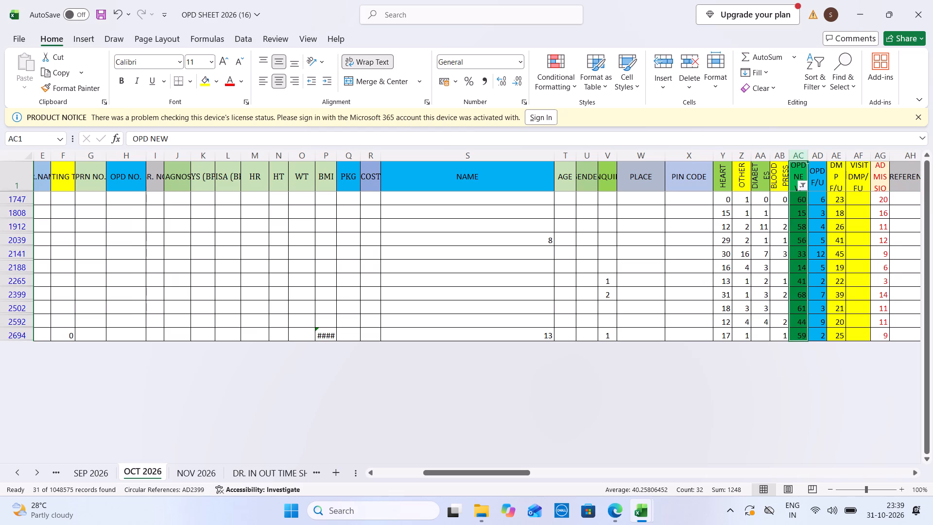
Close the OPD SHEET 2026 workbook without saving its changes.
{"action": "left_click", "coordinate": [932, 0]}
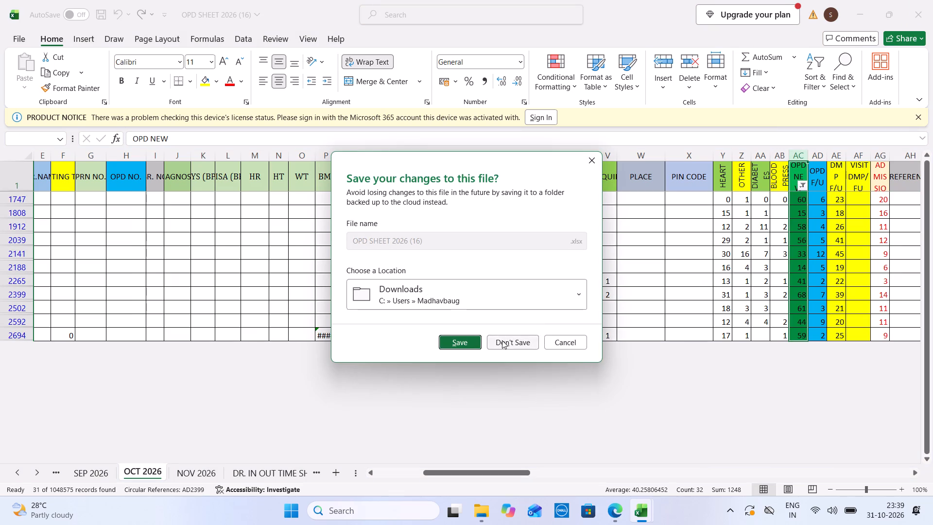
{"action": "left_click", "coordinate": [502, 340]}
In Monthly MIS, enter Khopoli's Oct-26 MTD Total Admission as 291 and MTD Total New OPD as 1248.
{"action": "key", "text": "ctrl+Tab"}
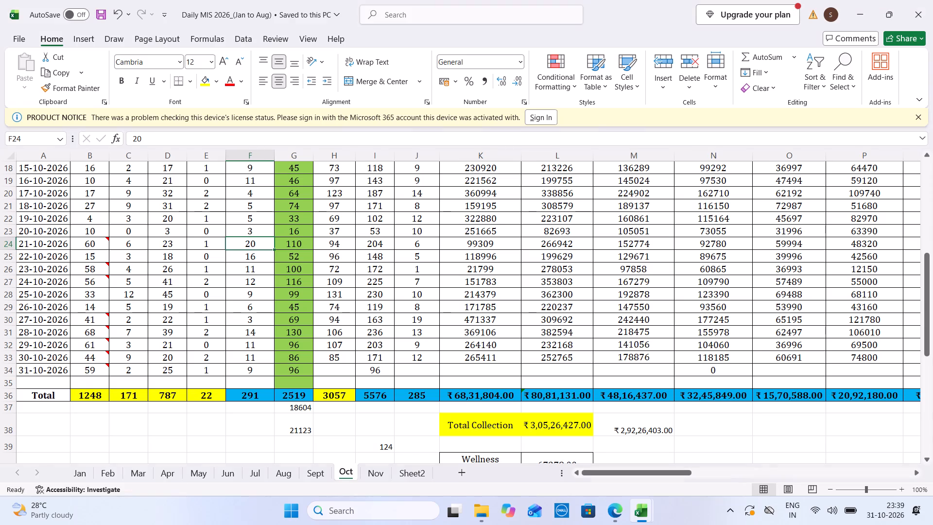
{"action": "key", "text": "ctrl+Tab"}
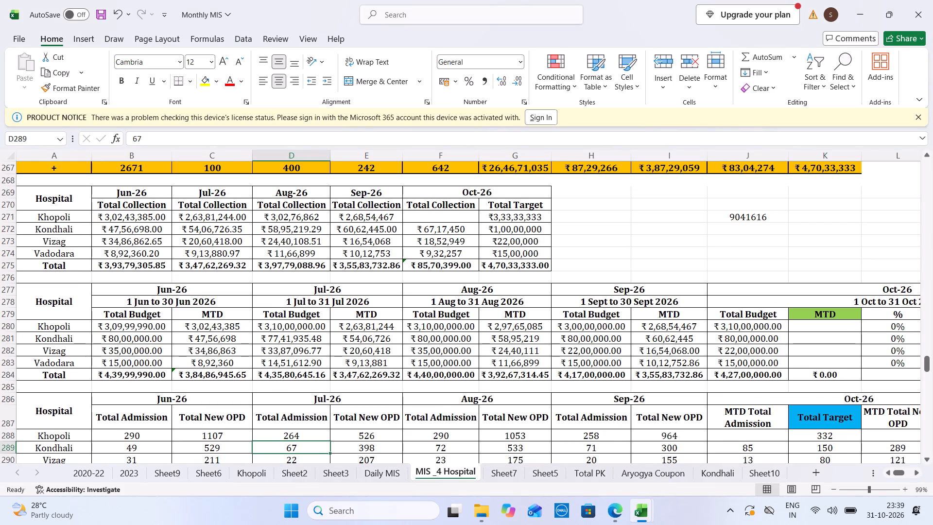
{"action": "left_click", "coordinate": [743, 440]}
{"action": "type", "text": "291"}
{"action": "key", "text": "Tab"}
{"action": "key", "text": "Tab"}
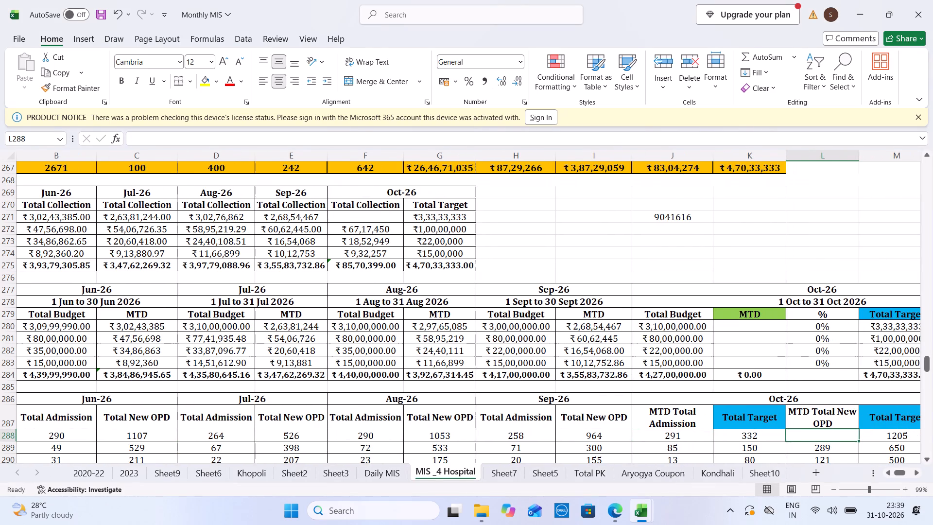
{"action": "type", "text": "1248"}
{"action": "key", "text": "Tab"}
Copy the four hospitals' Oct-26 MTD Total Admission values into the MTD Admission column of the table below.
{"action": "key", "text": "Down"}
{"action": "key", "text": "Down"}
{"action": "key", "text": "Down"}
{"action": "key", "text": "Down"}
{"action": "key", "text": "Down"}
{"action": "key", "text": "Down"}
{"action": "key", "text": "Down"}
{"action": "key", "text": "Down"}
{"action": "key", "text": "Down"}
{"action": "key", "text": "Down"}
{"action": "key", "text": "Down"}
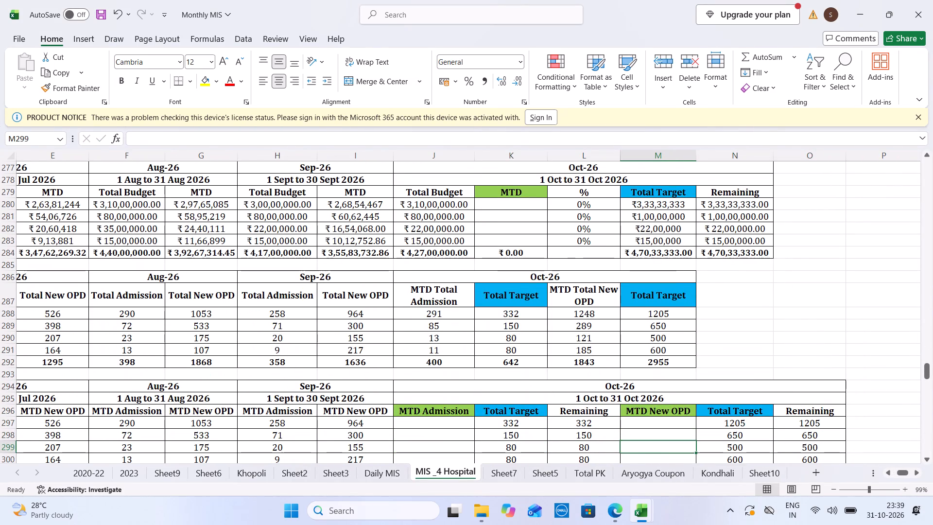
{"action": "left_click_drag", "start_coordinate": [443, 309], "coordinate": [451, 352]}
{"action": "key", "text": "ctrl+c"}
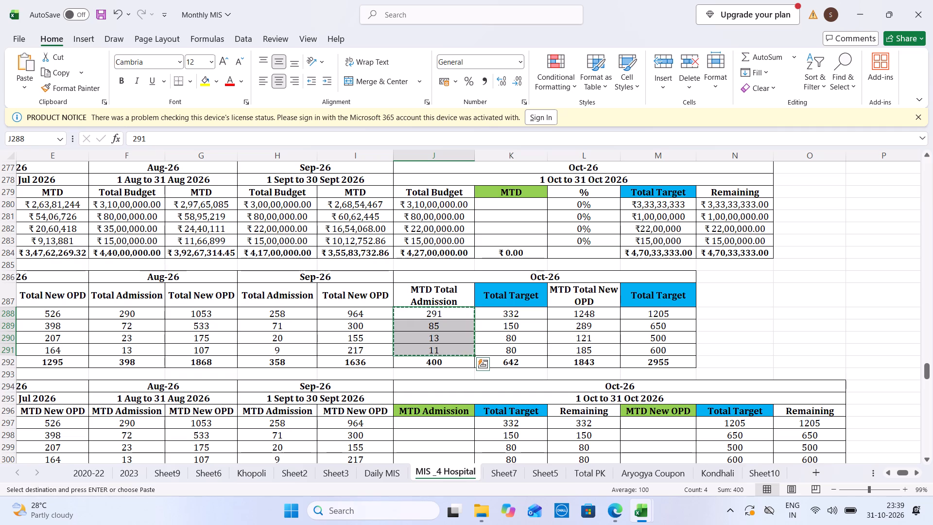
{"action": "left_click", "coordinate": [444, 420]}
{"action": "key", "text": "ctrl+v"}
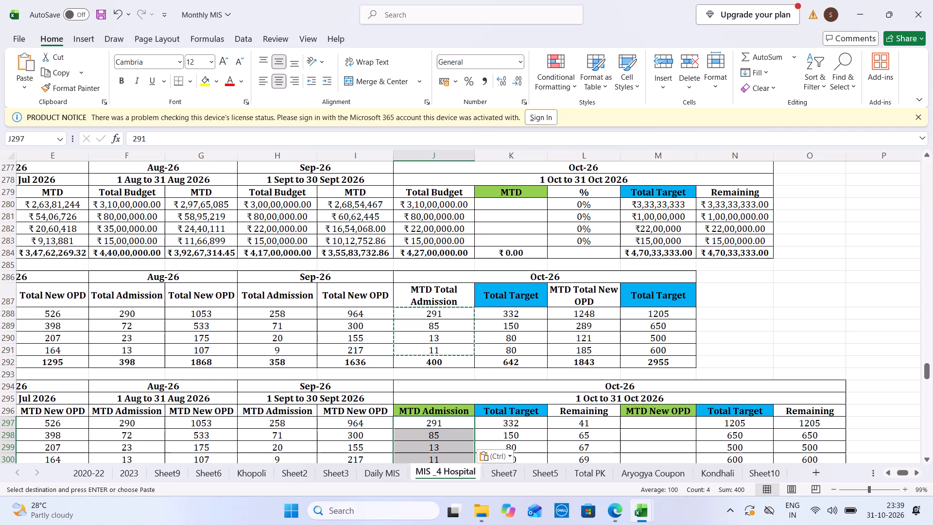
Copy the four hospitals' MTD Total New OPD values into the MTD New OPD column below and save Monthly MIS.
{"action": "left_click_drag", "start_coordinate": [567, 312], "coordinate": [571, 348]}
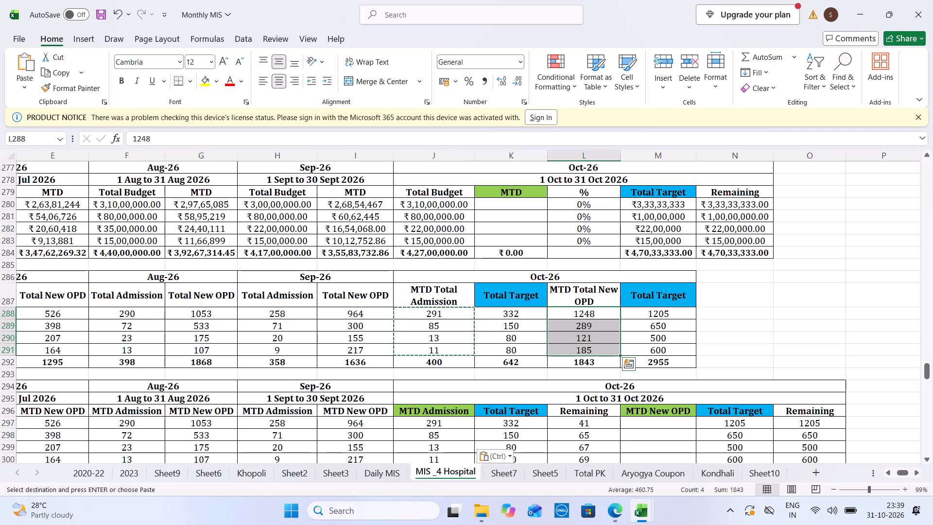
{"action": "key", "text": "ctrl+c"}
{"action": "left_click", "coordinate": [648, 420]}
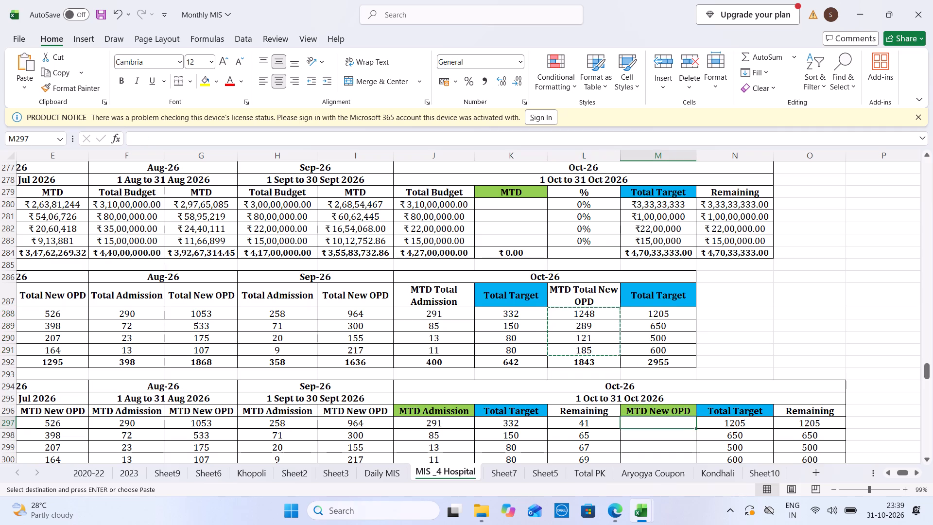
{"action": "key", "text": "ctrl+v"}
{"action": "key", "text": "ctrl+s"}
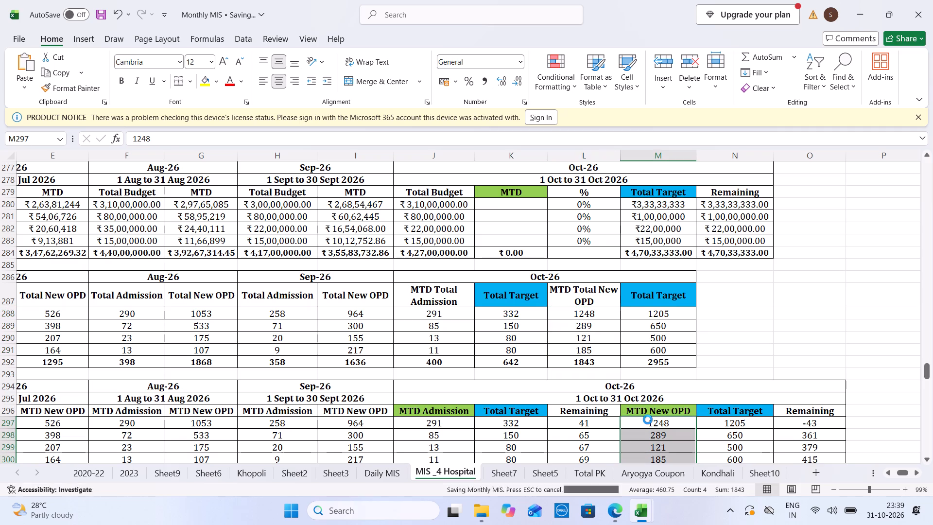
Enter 258 from the Daily MIS Sept sheet as Khopoli's Admission for 1 Sept to 31 Sept 2026 in MIS _4 Hospital.
{"action": "key", "text": "Left"}
{"action": "key", "text": "Left"}
{"action": "key", "text": "Left"}
{"action": "key", "text": "Left"}
{"action": "key", "text": "Left"}
{"action": "key", "text": "Left"}
{"action": "key", "text": "Left"}
{"action": "key", "text": "Left"}
{"action": "key", "text": "Left"}
{"action": "key", "text": "Left"}
{"action": "key", "text": "Left"}
{"action": "key", "text": "Left"}
{"action": "key", "text": "Left"}
{"action": "key", "text": "Left"}
{"action": "key", "text": "Left"}
{"action": "key", "text": "Left"}
{"action": "key", "text": "Left"}
{"action": "key", "text": "Left"}
{"action": "key", "text": "Left"}
{"action": "key", "text": "Left"}
{"action": "key", "text": "Up"}
{"action": "key", "text": "Up"}
{"action": "key", "text": "Up"}
{"action": "key", "text": "Up"}
{"action": "key", "text": "Up"}
{"action": "key", "text": "Up"}
{"action": "key", "text": "Up"}
{"action": "key", "text": "Up"}
{"action": "key", "text": "Up"}
{"action": "key", "text": "Up"}
{"action": "key", "text": "Up"}
{"action": "key", "text": "Up"}
{"action": "key", "text": "Up"}
{"action": "key", "text": "Up"}
{"action": "key", "text": "Up"}
{"action": "key", "text": "Up"}
{"action": "key", "text": "Up"}
{"action": "key", "text": "Up"}
{"action": "key", "text": "Up"}
{"action": "key", "text": "Up"}
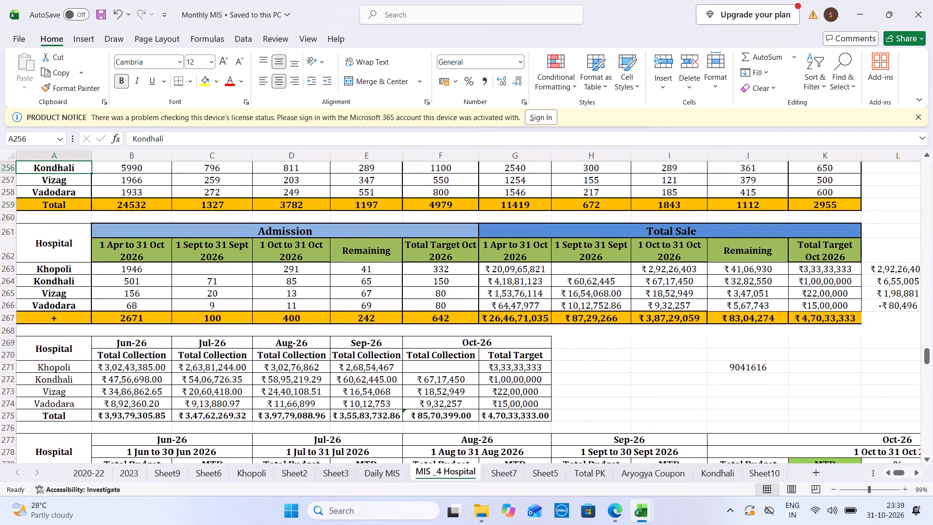
{"action": "key", "text": "ctrl+Tab"}
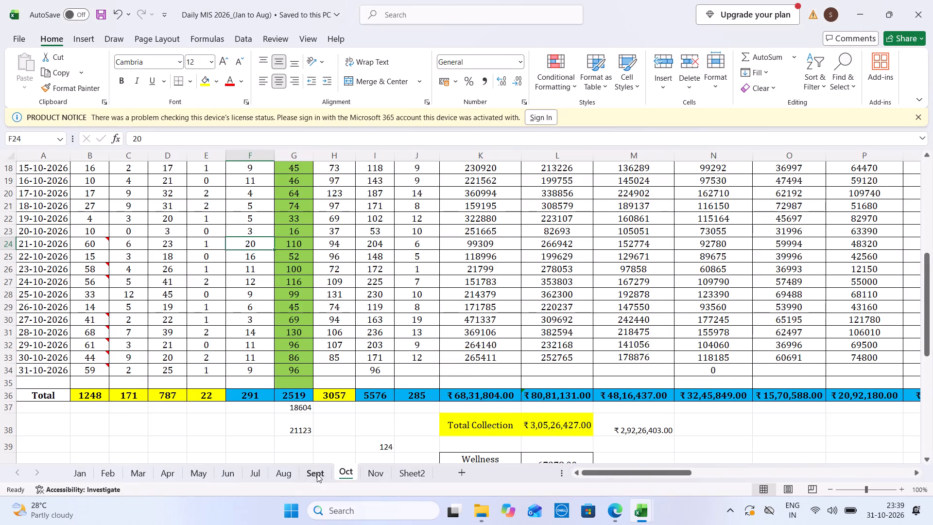
{"action": "left_click", "coordinate": [317, 474]}
{"action": "key", "text": "ctrl+Tab"}
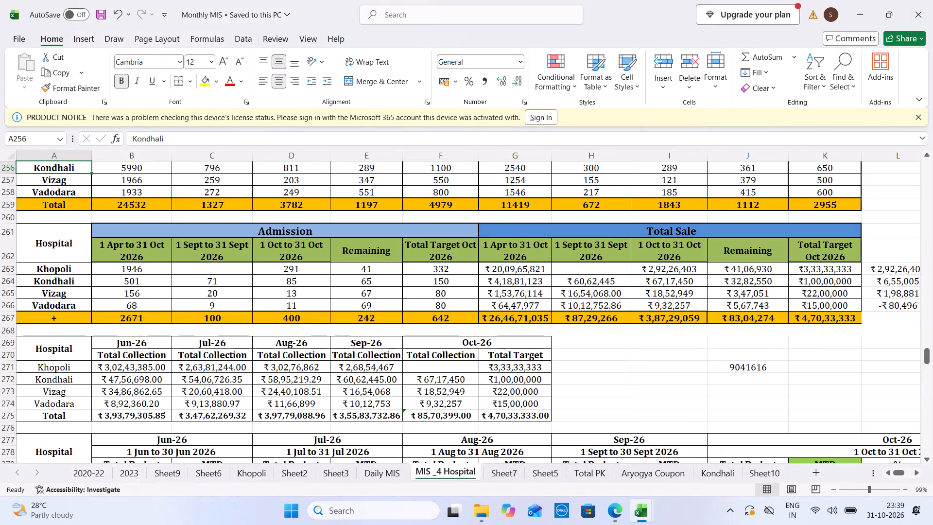
{"action": "left_click", "coordinate": [238, 269]}
{"action": "type", "text": "258"}
Enter Khopoli's Total Visit for 1 Sept to 31 Sept 2026 as 2139, taken from the Daily MIS Sept total.
{"action": "key", "text": "Up"}
{"action": "key", "text": "Up"}
{"action": "key", "text": "Up"}
{"action": "key", "text": "Up"}
{"action": "key", "text": "Up"}
{"action": "key", "text": "Up"}
{"action": "key", "text": "Up"}
{"action": "key", "text": "Up"}
{"action": "key", "text": "Up"}
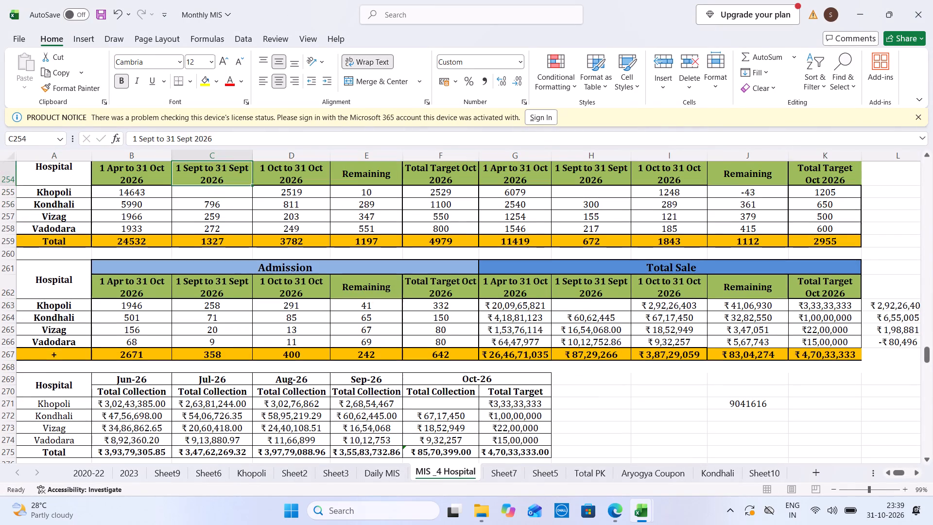
{"action": "key", "text": "Up"}
{"action": "key", "text": "Down"}
{"action": "key", "text": "Down"}
{"action": "key", "text": "ctrl+Tab"}
{"action": "key", "text": "ctrl+Tab"}
{"action": "type", "text": "2139"}
Enter Khopoli's New Patients for 1 Sept to 31 Sept 2026 as 964, taken from the Daily MIS Sept total.
{"action": "key", "text": "Tab"}
{"action": "key", "text": "Tab"}
{"action": "key", "text": "Tab"}
{"action": "key", "text": "Tab"}
{"action": "key", "text": "Tab"}
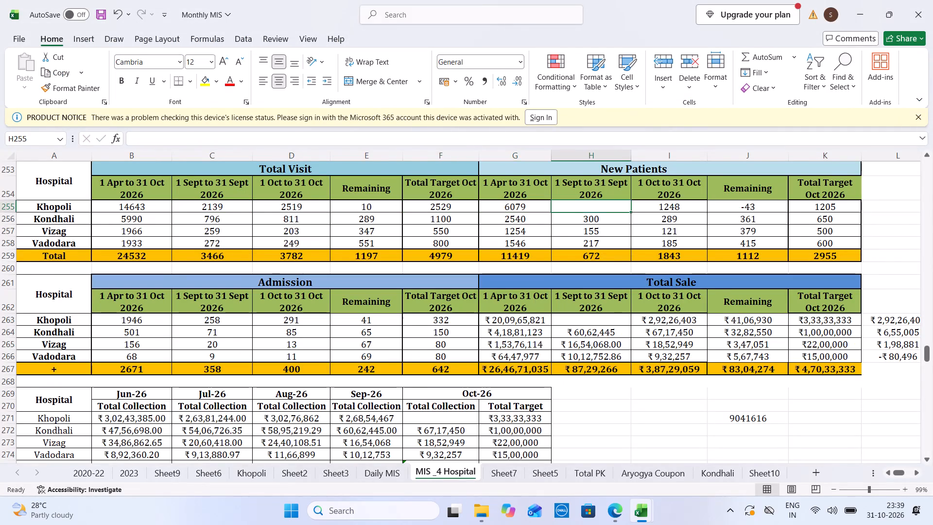
{"action": "key", "text": "ctrl+Tab"}
{"action": "key", "text": "ctrl+Tab"}
{"action": "type", "text": "964"}
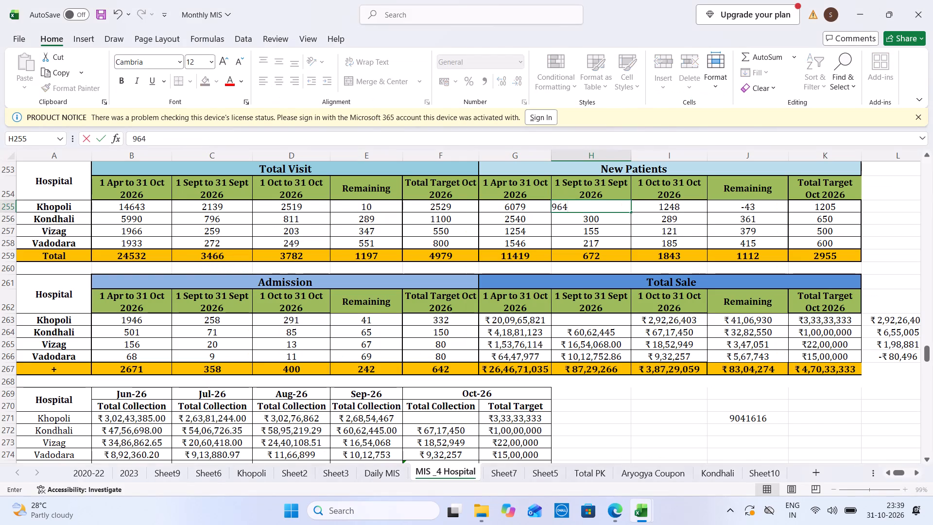
{"action": "key", "text": "Tab"}
Look up the September collection in Daily MIS for Khopoli's blank 1 Sept to 31 Sept 2026 Total Sale cell.
{"action": "key", "text": "ctrl+Tab"}
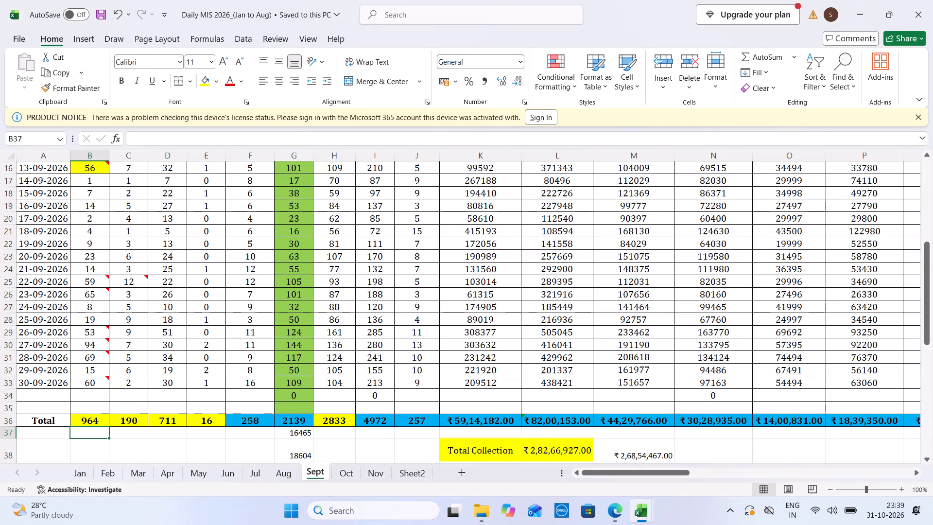
{"action": "key", "text": "ctrl+Tab"}
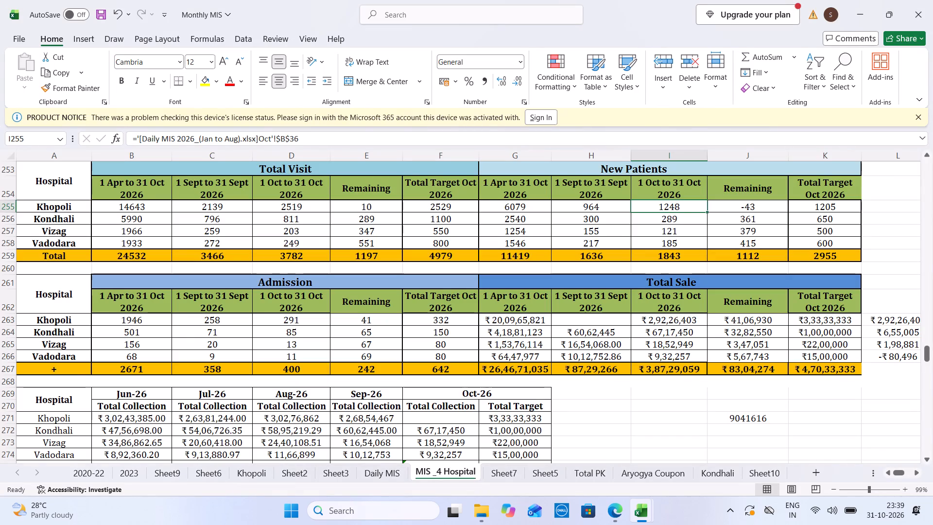
{"action": "left_click", "coordinate": [588, 325]}
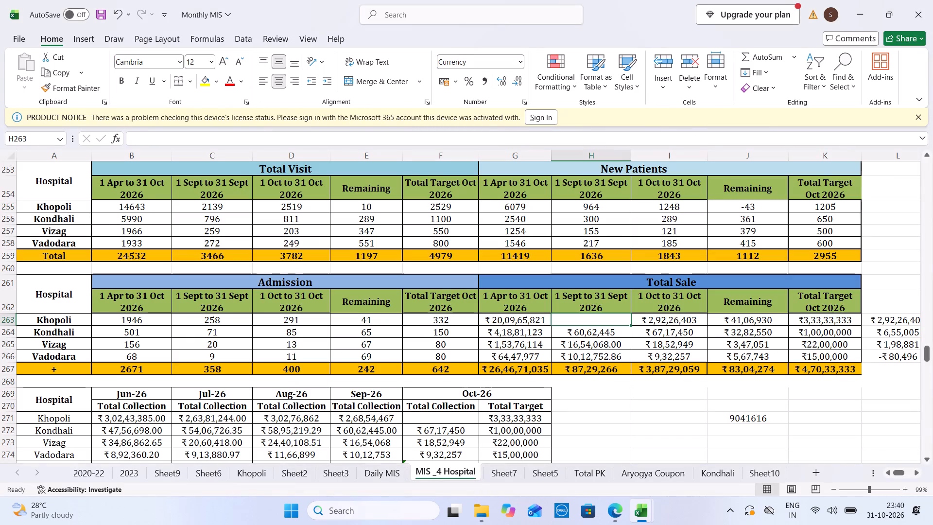
{"action": "key", "text": "ctrl+Tab"}
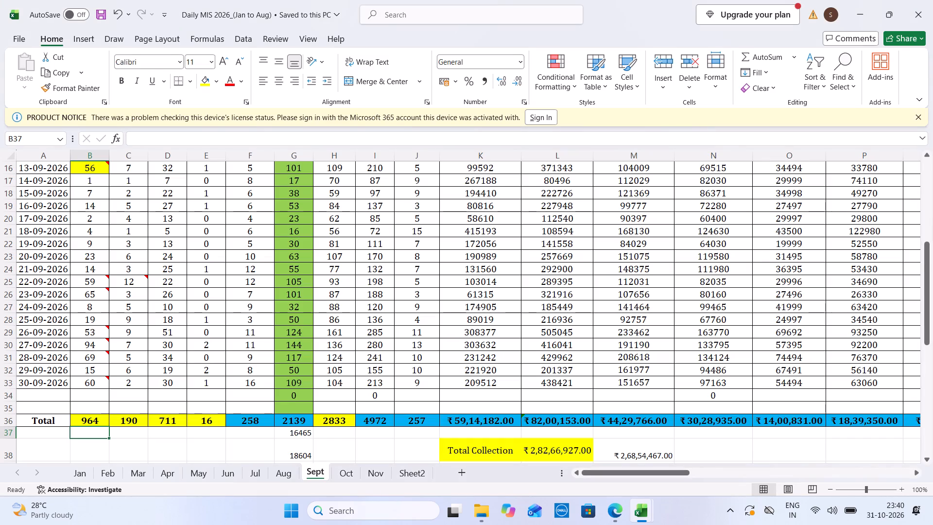
Enter Khopoli's Total Sale for 1 Sept to 31 Sept 2026 as 26854467, taken from the Daily MIS Sept sheet, and save Monthly MIS.
{"action": "key", "text": "ctrl+Tab"}
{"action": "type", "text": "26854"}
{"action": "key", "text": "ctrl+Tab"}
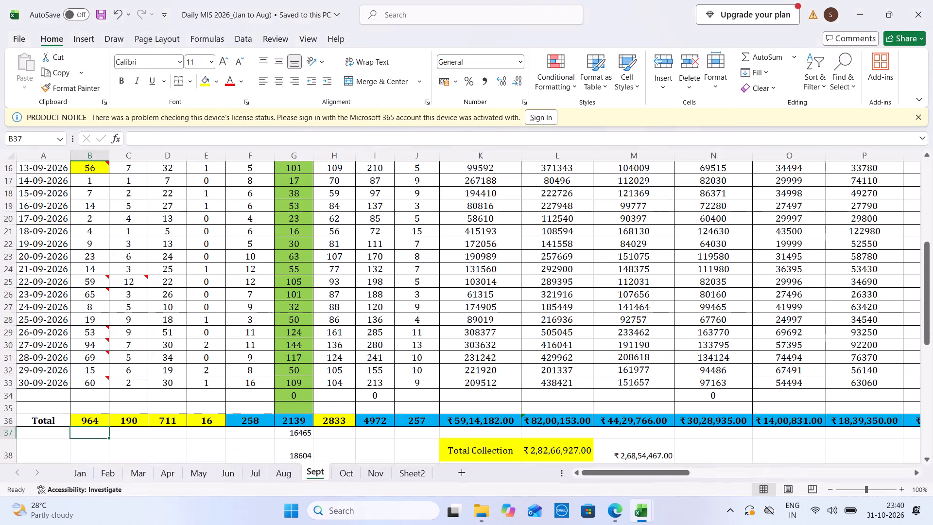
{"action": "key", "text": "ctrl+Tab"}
{"action": "left_click", "coordinate": [615, 325]}
{"action": "double_click", "coordinate": [620, 320]}
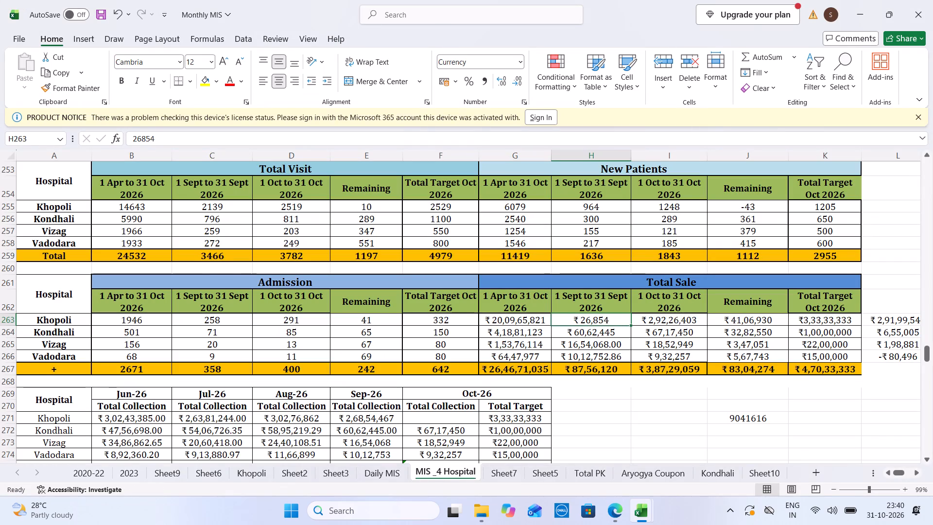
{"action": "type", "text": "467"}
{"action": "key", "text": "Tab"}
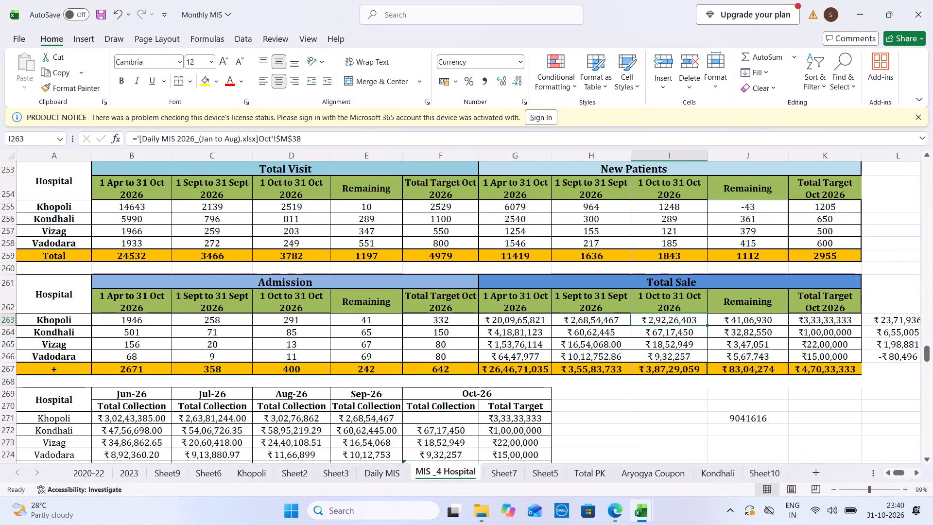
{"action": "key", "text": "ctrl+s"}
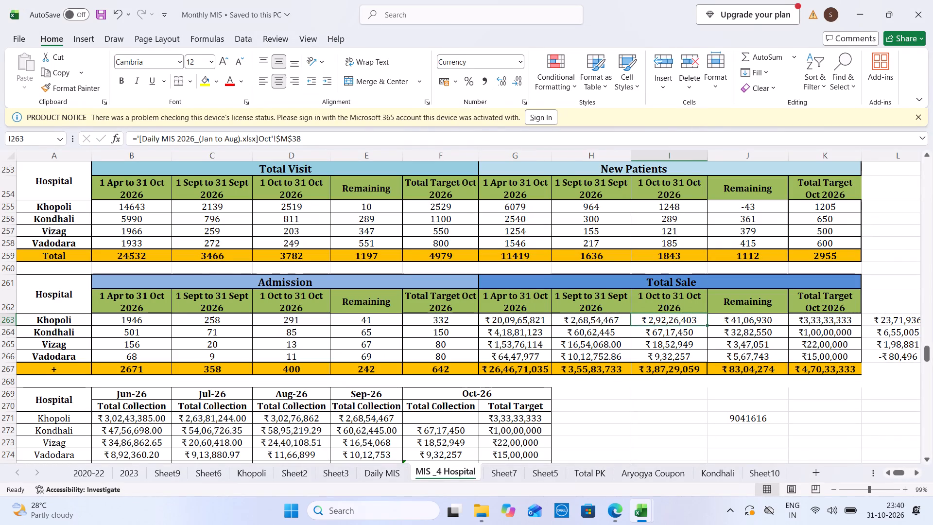
Switch to the Daily MIS 2026 workbook and bring up its Oct sheet.
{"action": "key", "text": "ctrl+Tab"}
{"action": "left_click", "coordinate": [353, 472]}
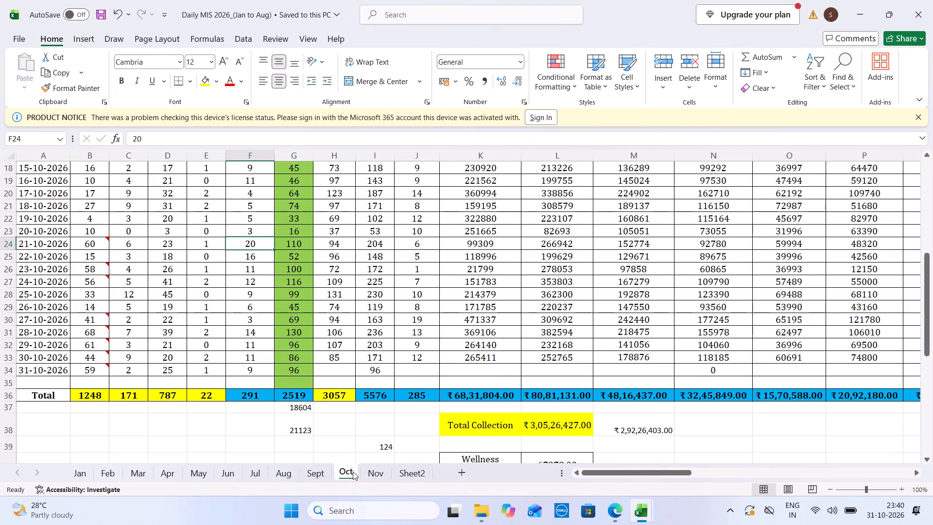
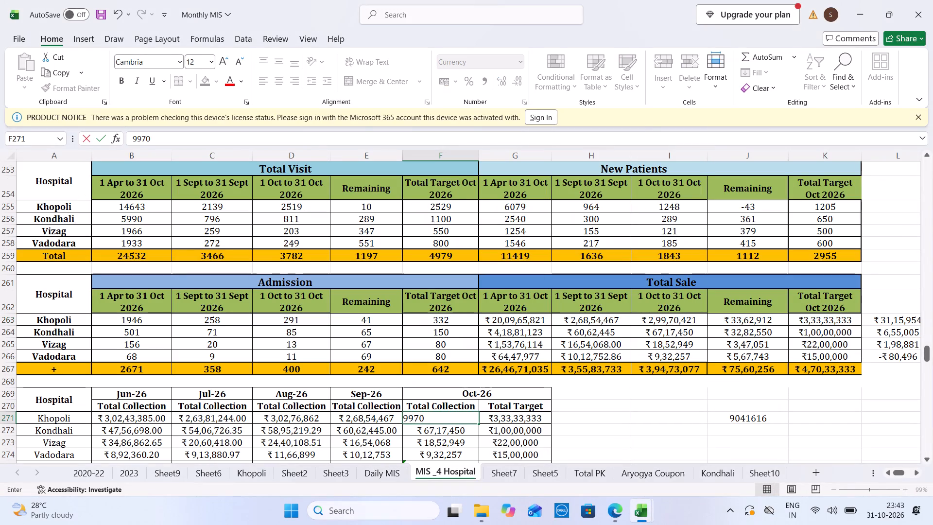
Enter 29970421 as Khopoli's Oct-26 Total Collection in the monthly collection table.
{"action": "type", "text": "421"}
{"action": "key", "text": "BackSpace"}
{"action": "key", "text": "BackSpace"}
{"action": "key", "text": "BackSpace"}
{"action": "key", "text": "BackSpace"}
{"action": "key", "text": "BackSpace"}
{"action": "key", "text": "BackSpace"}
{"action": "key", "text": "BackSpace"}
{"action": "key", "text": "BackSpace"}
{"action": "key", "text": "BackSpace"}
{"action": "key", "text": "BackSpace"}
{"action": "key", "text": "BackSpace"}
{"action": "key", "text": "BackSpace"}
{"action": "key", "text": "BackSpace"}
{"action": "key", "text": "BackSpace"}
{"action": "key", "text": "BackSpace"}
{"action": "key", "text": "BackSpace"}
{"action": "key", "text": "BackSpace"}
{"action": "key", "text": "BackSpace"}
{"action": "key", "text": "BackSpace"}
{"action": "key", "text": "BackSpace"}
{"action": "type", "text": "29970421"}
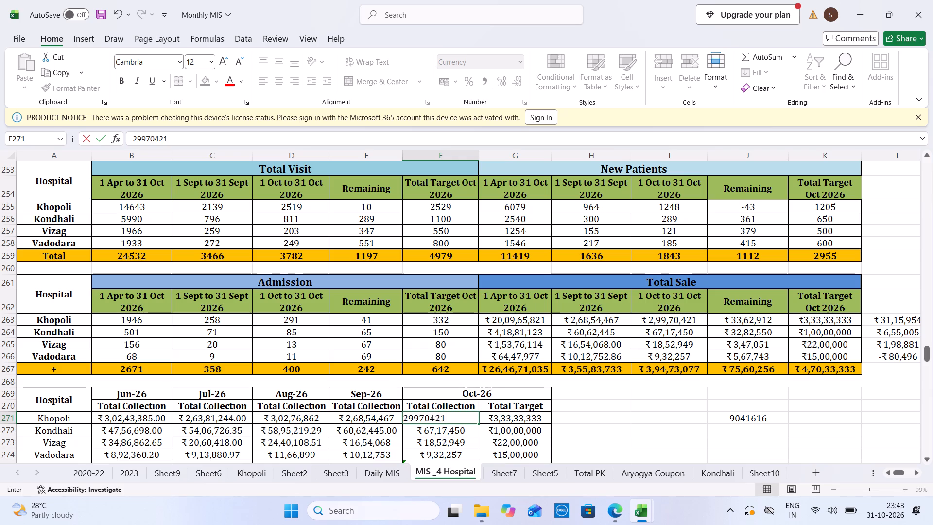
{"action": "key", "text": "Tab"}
Copy the four hospitals' Oct-26 Total Collection values into the Oct-26 MTD column of the Total Budget table.
{"action": "left_click_drag", "start_coordinate": [451, 415], "coordinate": [462, 464]}
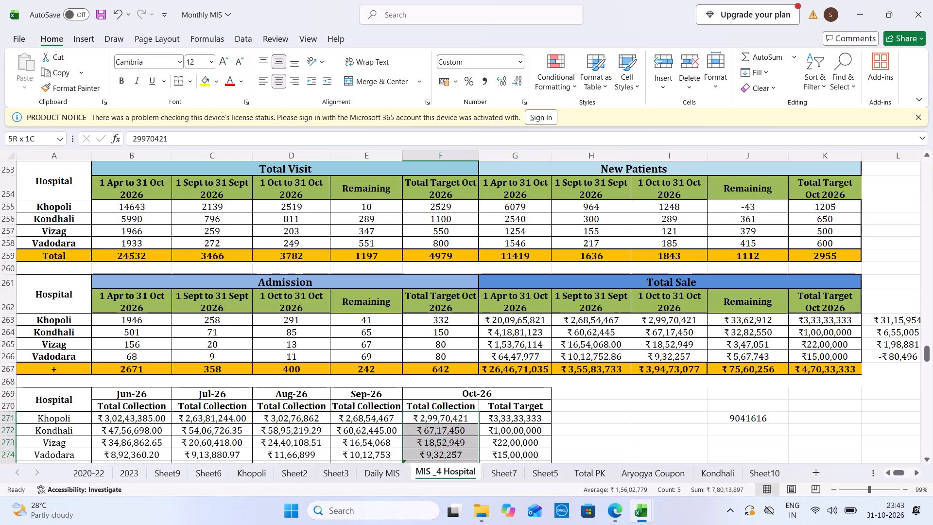
{"action": "left_click_drag", "start_coordinate": [462, 464], "coordinate": [470, 438]}
{"action": "key", "text": "ctrl+c"}
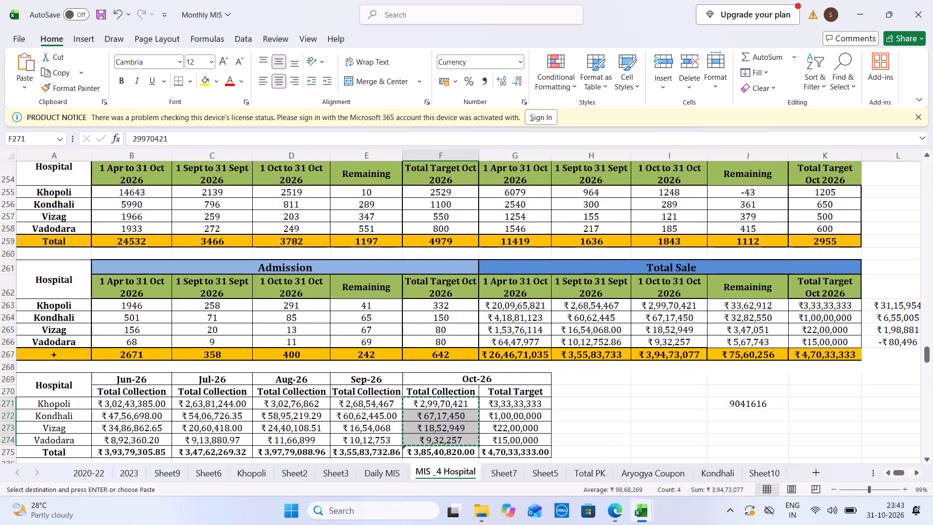
{"action": "left_click", "coordinate": [694, 418]}
{"action": "key", "text": "Down"}
{"action": "key", "text": "Down"}
{"action": "key", "text": "Down"}
{"action": "key", "text": "Down"}
{"action": "key", "text": "Down"}
{"action": "key", "text": "Down"}
{"action": "key", "text": "Down"}
{"action": "key", "text": "Down"}
{"action": "key", "text": "Down"}
{"action": "key", "text": "Down"}
{"action": "key", "text": "Down"}
{"action": "key", "text": "Down"}
{"action": "key", "text": "Down"}
{"action": "key", "text": "Down"}
{"action": "key", "text": "Down"}
{"action": "key", "text": "Down"}
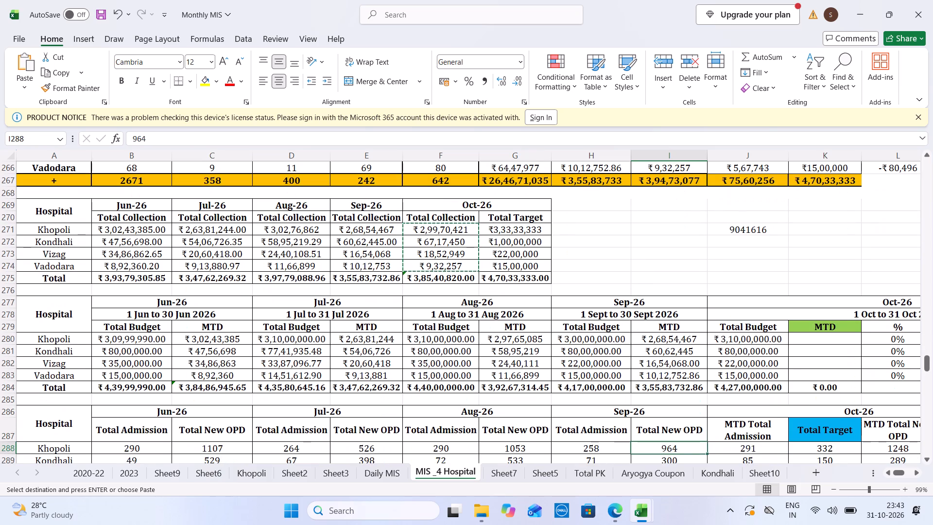
{"action": "left_click", "coordinate": [803, 332]}
{"action": "key", "text": "Down"}
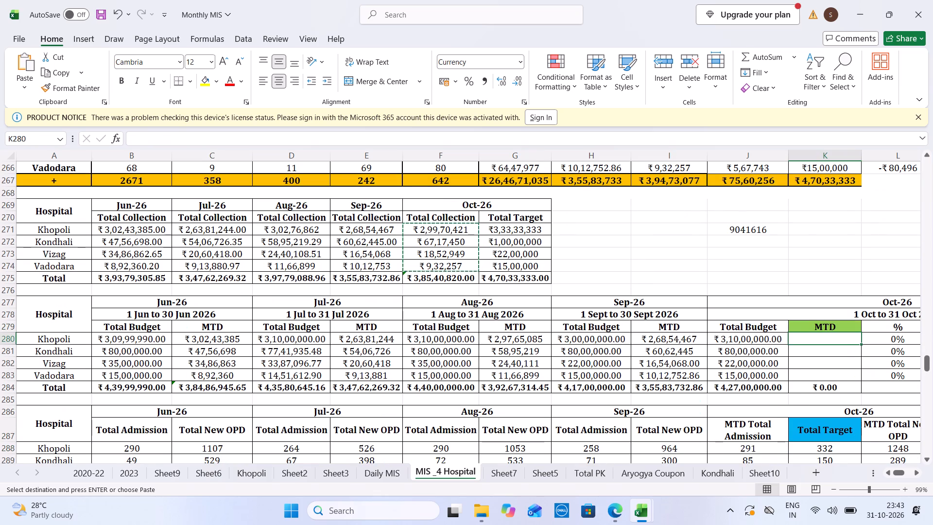
{"action": "key", "text": "ctrl+v"}
Clear the stray 9041616 value from cell J271.
{"action": "left_click", "coordinate": [732, 228]}
{"action": "key", "text": "BackSpace"}
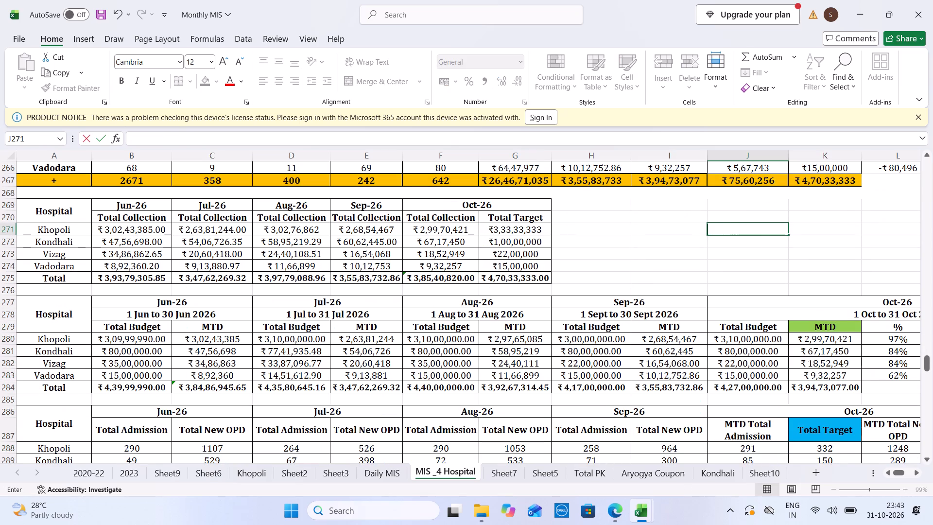
Copy the four hospitals' Oct-26 MTD values over the Oct-26 Total Collection values in the Revenue Per Occupied Bed table.
{"action": "left_click", "coordinate": [818, 336]}
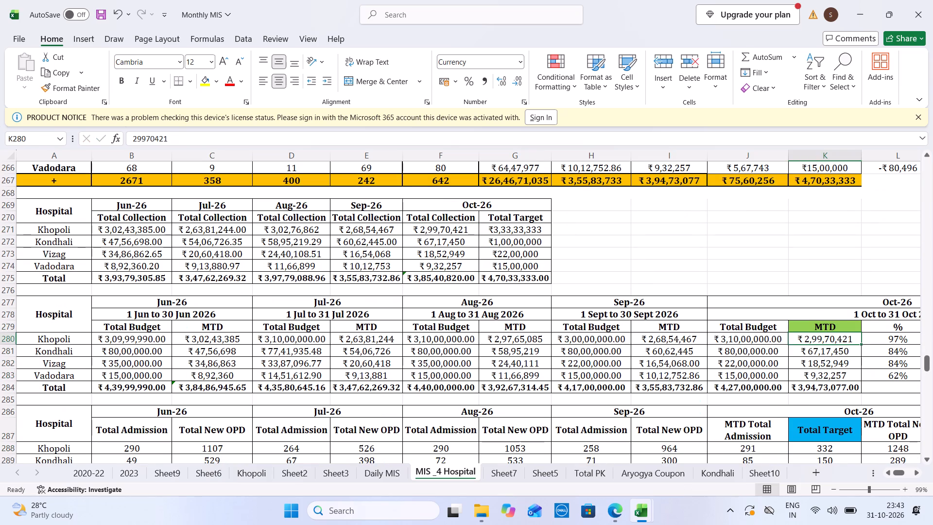
{"action": "left_click_drag", "start_coordinate": [818, 336], "coordinate": [825, 371]}
{"action": "key", "text": "ctrl+c"}
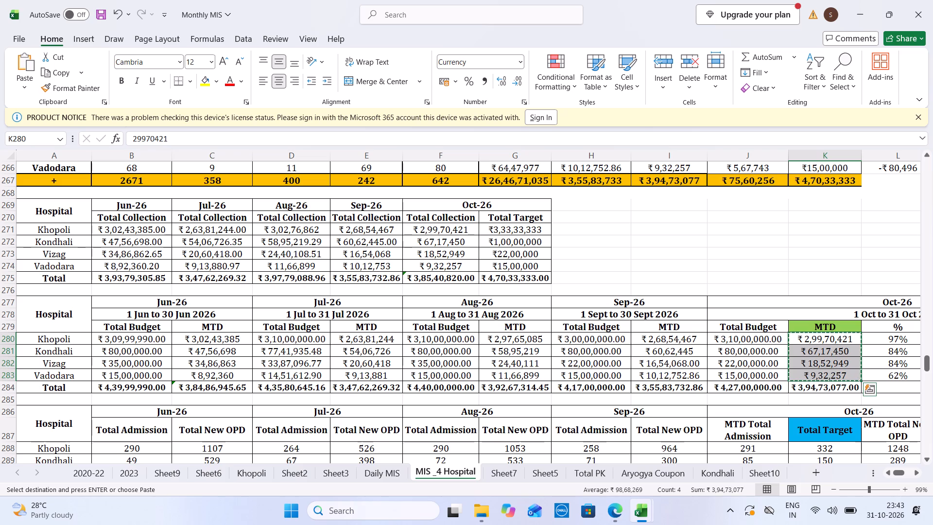
{"action": "key", "text": "Down"}
{"action": "key", "text": "Down"}
{"action": "key", "text": "Down"}
{"action": "key", "text": "Down"}
{"action": "key", "text": "Down"}
{"action": "key", "text": "Down"}
{"action": "key", "text": "Down"}
{"action": "key", "text": "Down"}
{"action": "key", "text": "Down"}
{"action": "key", "text": "Down"}
{"action": "key", "text": "Down"}
{"action": "key", "text": "Down"}
{"action": "key", "text": "Down"}
{"action": "key", "text": "Down"}
{"action": "key", "text": "Down"}
{"action": "key", "text": "Down"}
{"action": "key", "text": "Down"}
{"action": "key", "text": "Down"}
{"action": "key", "text": "Down"}
{"action": "key", "text": "Down"}
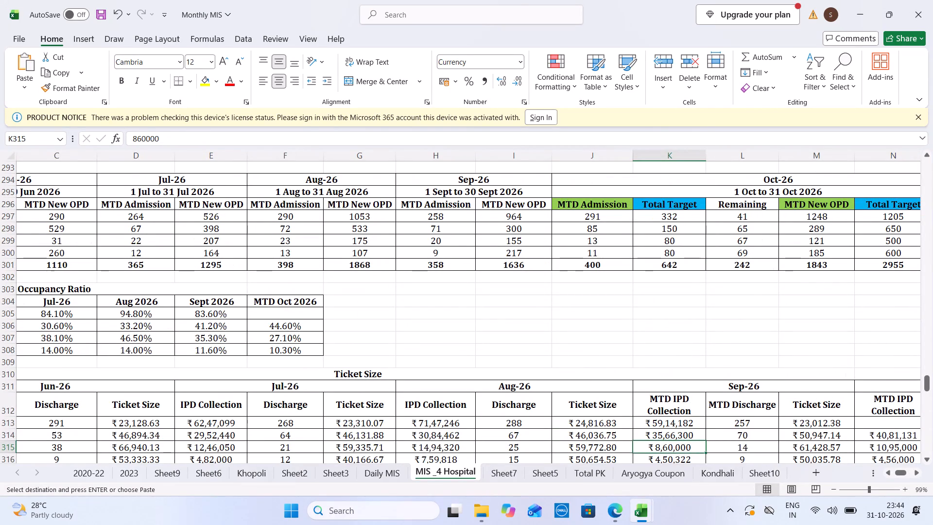
{"action": "key", "text": "Down"}
{"action": "key", "text": "Down"}
{"action": "key", "text": "Down"}
{"action": "key", "text": "Down"}
{"action": "key", "text": "Down"}
{"action": "key", "text": "Down"}
{"action": "key", "text": "Down"}
{"action": "key", "text": "Down"}
{"action": "key", "text": "Down"}
{"action": "key", "text": "Down"}
{"action": "key", "text": "Down"}
{"action": "key", "text": "Down"}
{"action": "key", "text": "Down"}
{"action": "key", "text": "Down"}
{"action": "key", "text": "Down"}
{"action": "key", "text": "Down"}
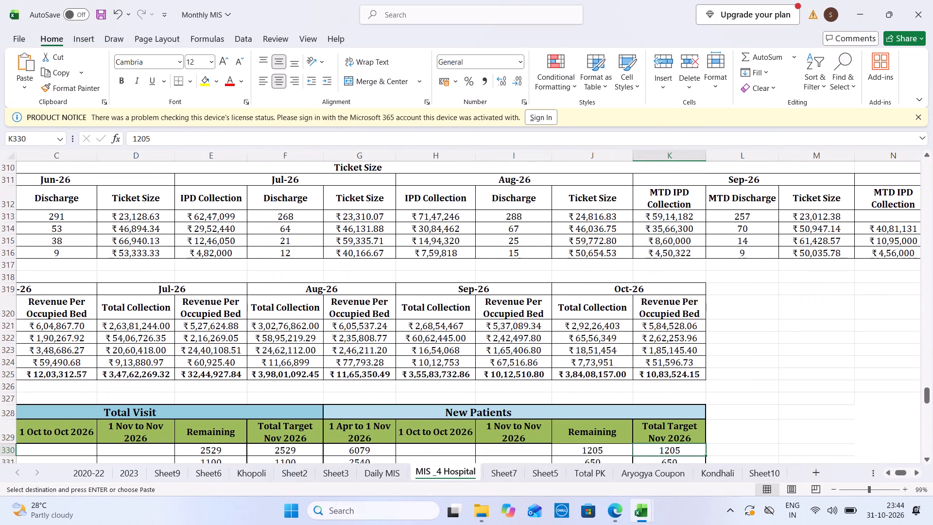
{"action": "left_click", "coordinate": [600, 327]}
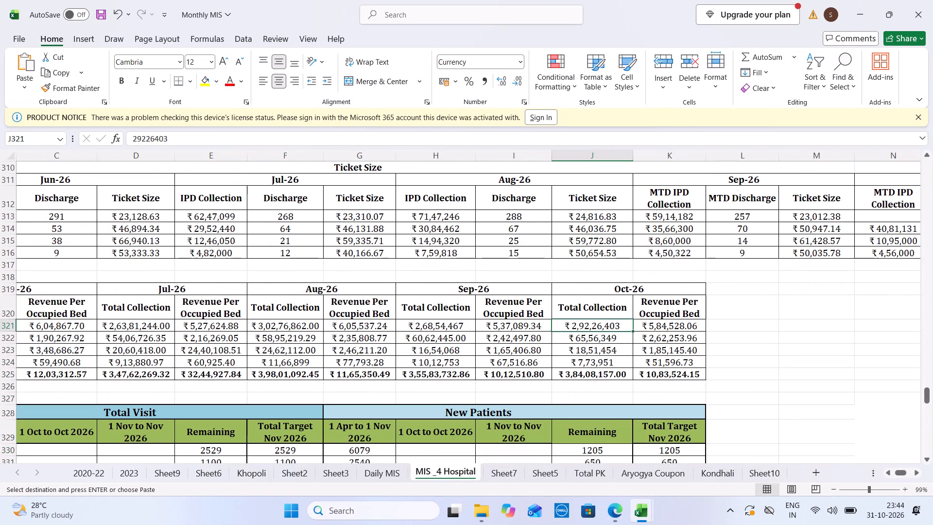
{"action": "key", "text": "ctrl+v"}
Enter 6956218 as Khopoli's Oct-26 MTD IPD Collection in the Ticket Size table.
{"action": "key", "text": "Right"}
{"action": "key", "text": "Right"}
{"action": "key", "text": "Right"}
{"action": "key", "text": "Right"}
{"action": "key", "text": "Right"}
{"action": "key", "text": "Right"}
{"action": "key", "text": "Right"}
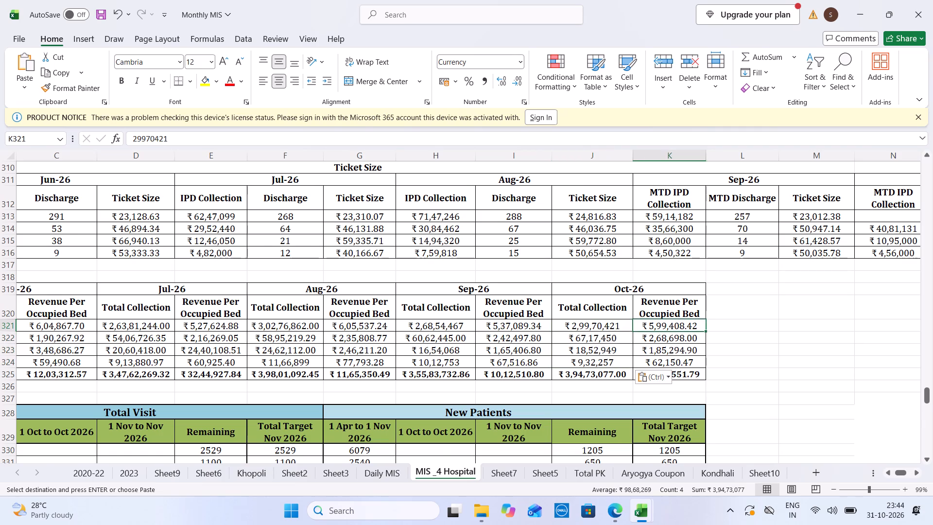
{"action": "left_click", "coordinate": [662, 215]}
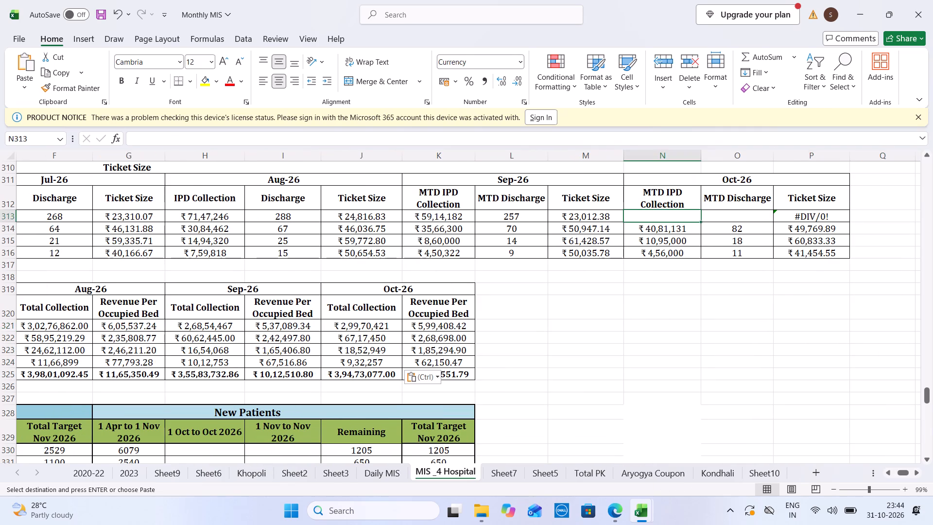
{"action": "key", "text": "ctrl+Tab"}
{"action": "key", "text": "ctrl+Tab"}
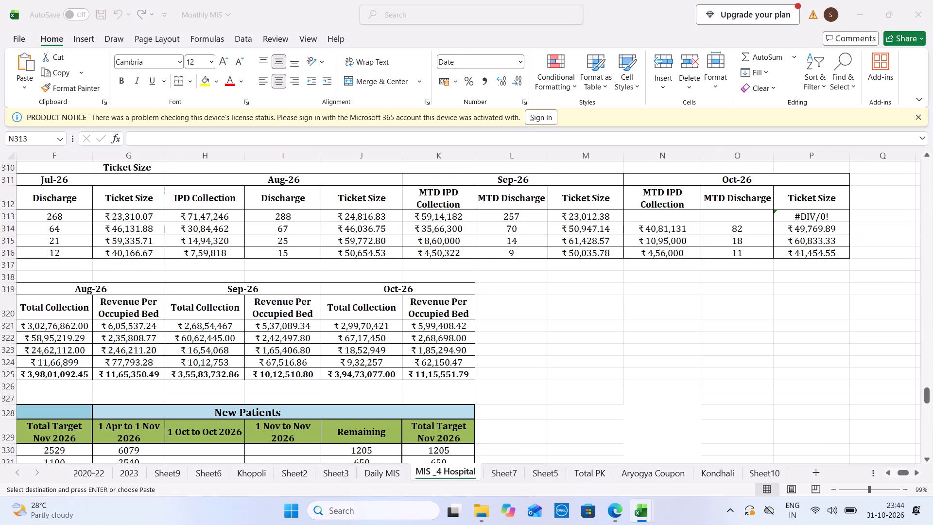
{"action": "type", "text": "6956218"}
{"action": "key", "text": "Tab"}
Enter 293 as Khopoli's Oct-26 MTD Discharge in the Ticket Size table.
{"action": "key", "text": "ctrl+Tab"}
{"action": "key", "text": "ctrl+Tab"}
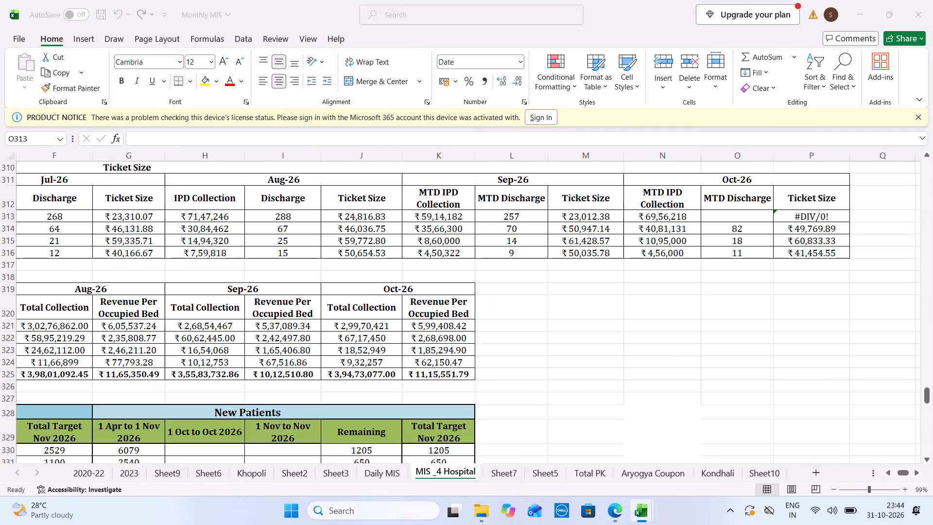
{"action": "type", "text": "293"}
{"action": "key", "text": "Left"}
Save the Monthly MIS workbook.
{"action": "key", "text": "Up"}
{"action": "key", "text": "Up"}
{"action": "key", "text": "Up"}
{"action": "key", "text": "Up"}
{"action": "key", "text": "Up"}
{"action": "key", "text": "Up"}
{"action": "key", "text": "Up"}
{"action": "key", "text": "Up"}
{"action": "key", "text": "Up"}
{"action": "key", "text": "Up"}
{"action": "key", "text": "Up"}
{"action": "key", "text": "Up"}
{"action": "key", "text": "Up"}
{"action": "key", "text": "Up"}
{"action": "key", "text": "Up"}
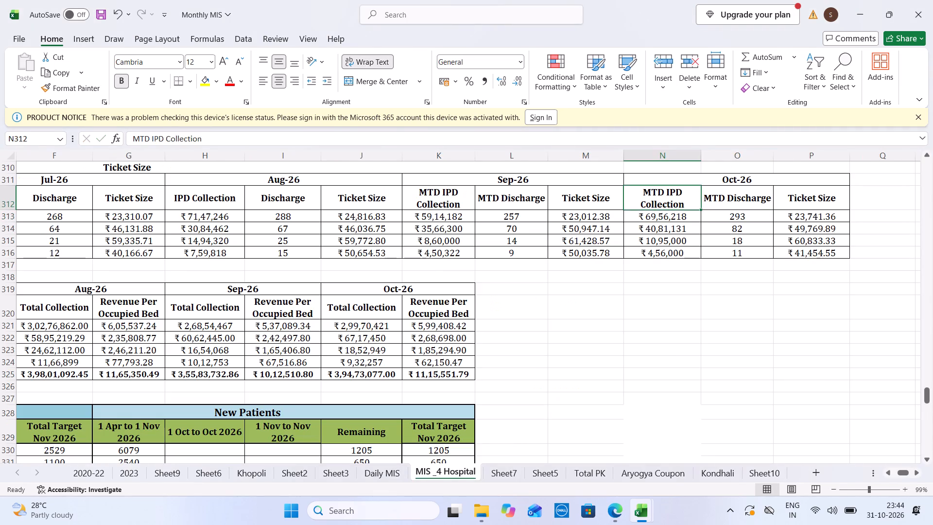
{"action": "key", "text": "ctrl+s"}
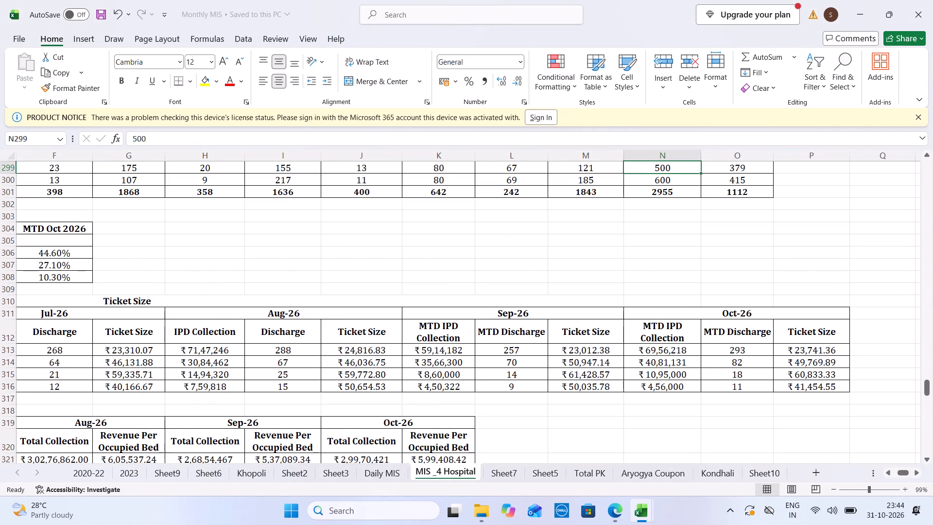
Open the BED OCCUPANCY 2026 workbook from D: > Pen drive > ALL DATA > BED OCCUPANCY and display its Oct sheet.
{"action": "left_click", "coordinate": [483, 524]}
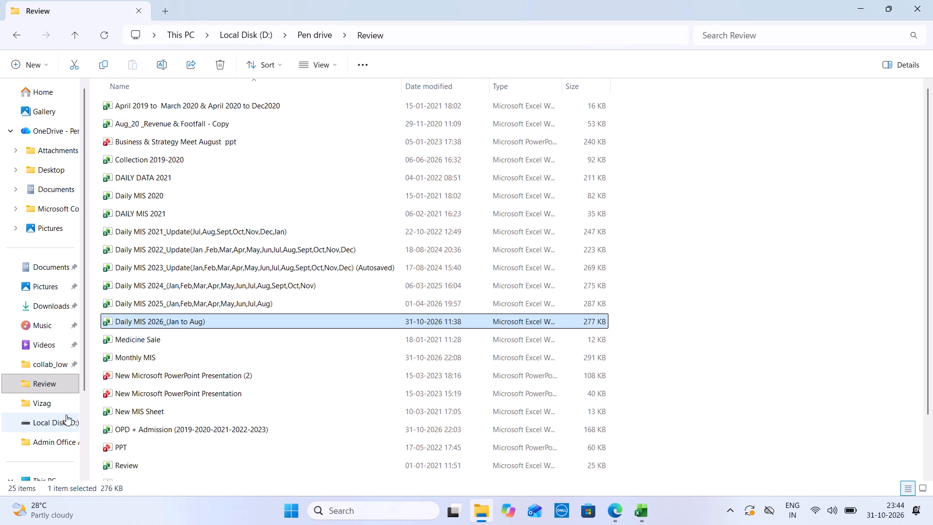
{"action": "left_click", "coordinate": [72, 416]}
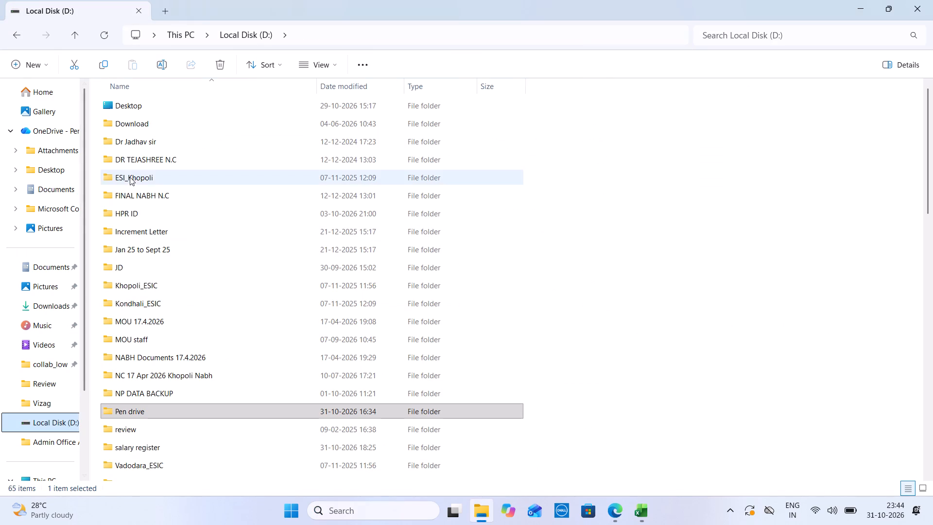
{"action": "double_click", "coordinate": [174, 418]}
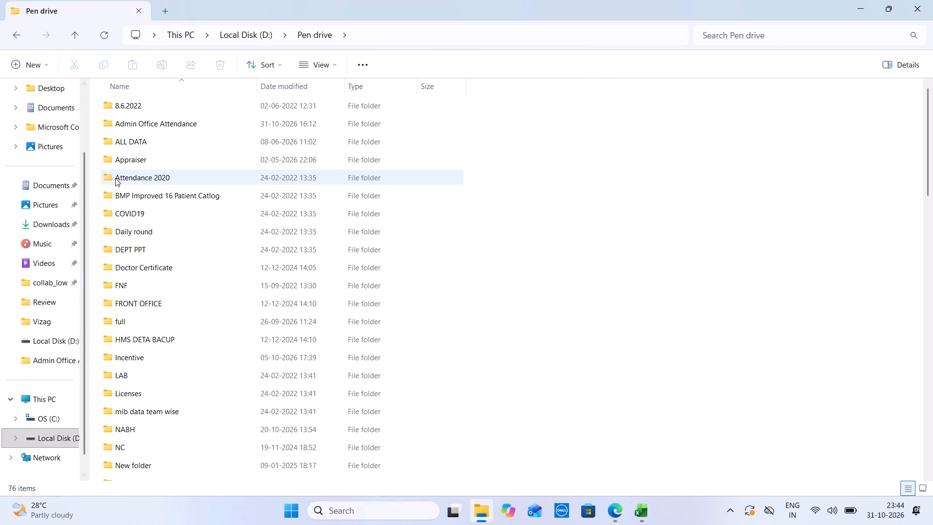
{"action": "double_click", "coordinate": [157, 147]}
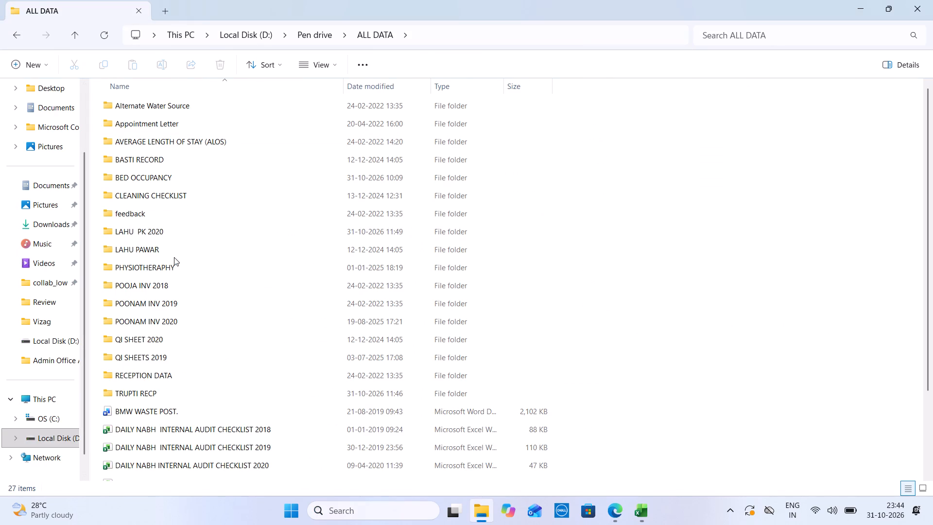
{"action": "double_click", "coordinate": [178, 178]}
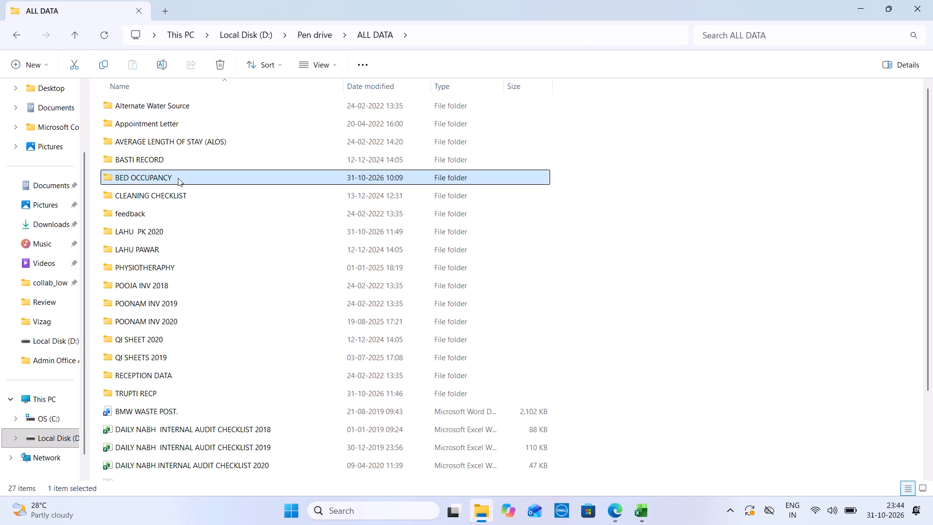
{"action": "double_click", "coordinate": [202, 266]}
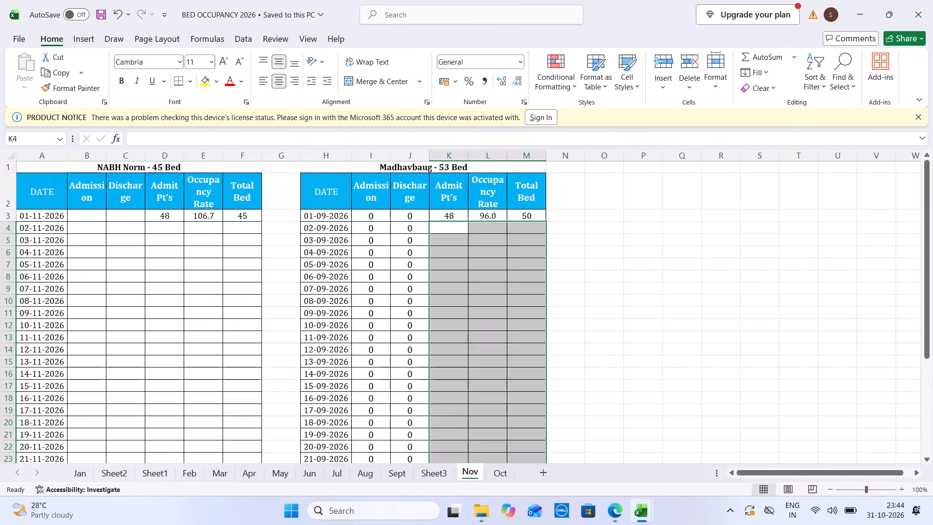
{"action": "left_click", "coordinate": [507, 473]}
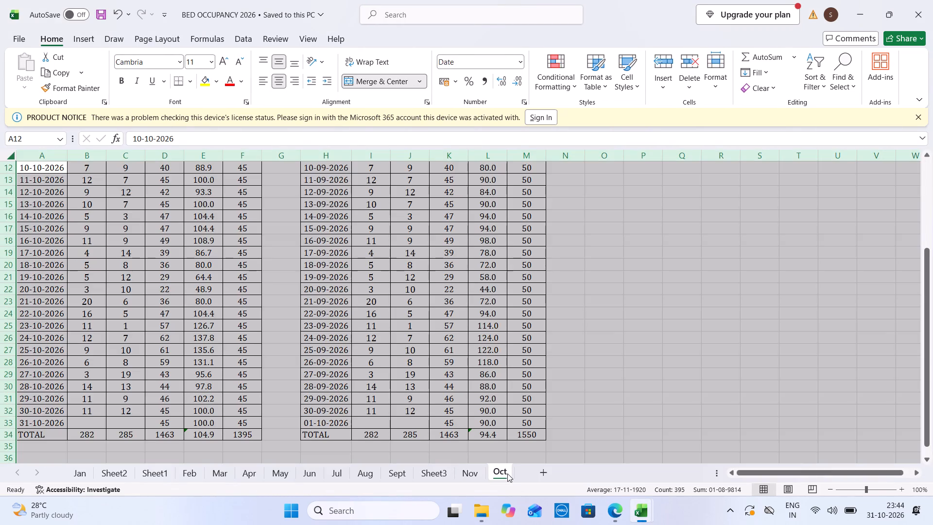
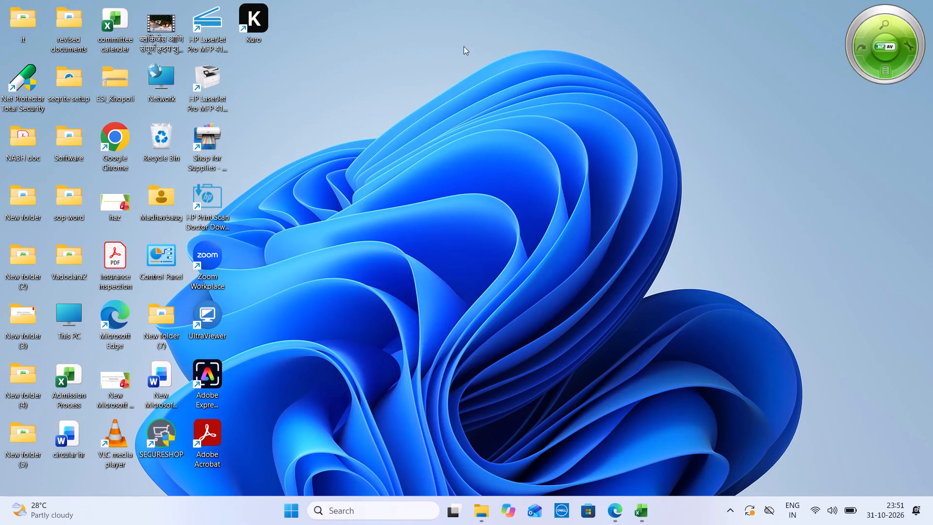
Launch the Kuro application from its desktop shortcut.
{"action": "triple_click", "coordinate": [264, 21]}
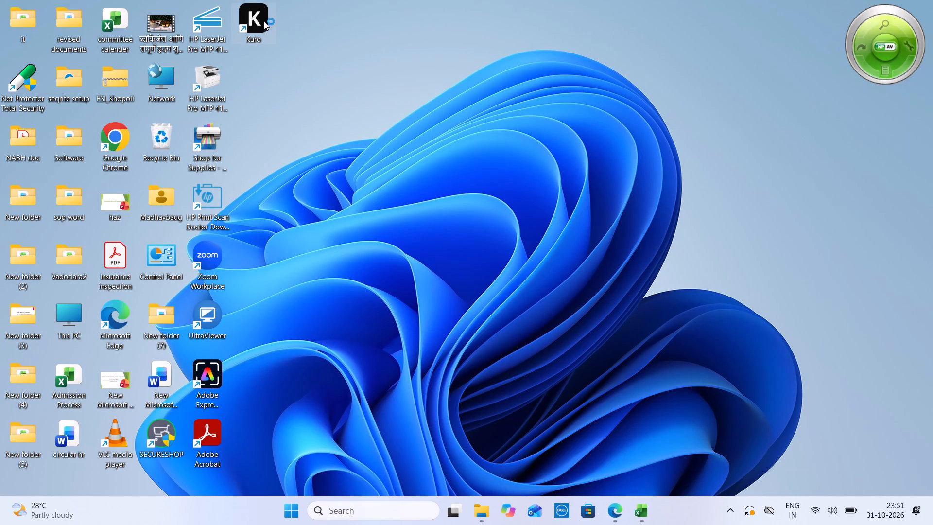
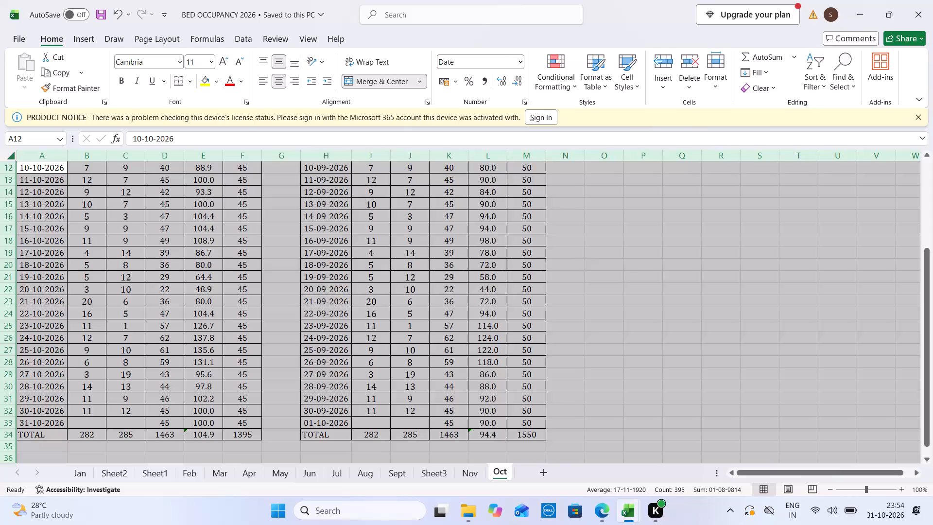
Enter 9 admissions and 8 discharges for 31-10-2026 on the bed occupancy workbook's Oct sheet, taking the figures from the Daily MIS.
{"action": "left_click", "coordinate": [86, 417]}
{"action": "key", "text": "ctrl+Tab"}
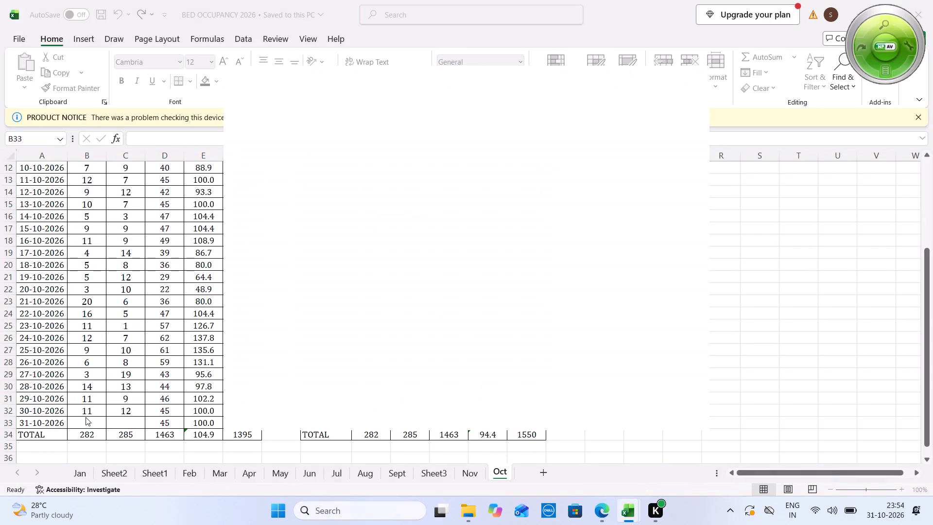
{"action": "left_click", "coordinate": [52, 399]}
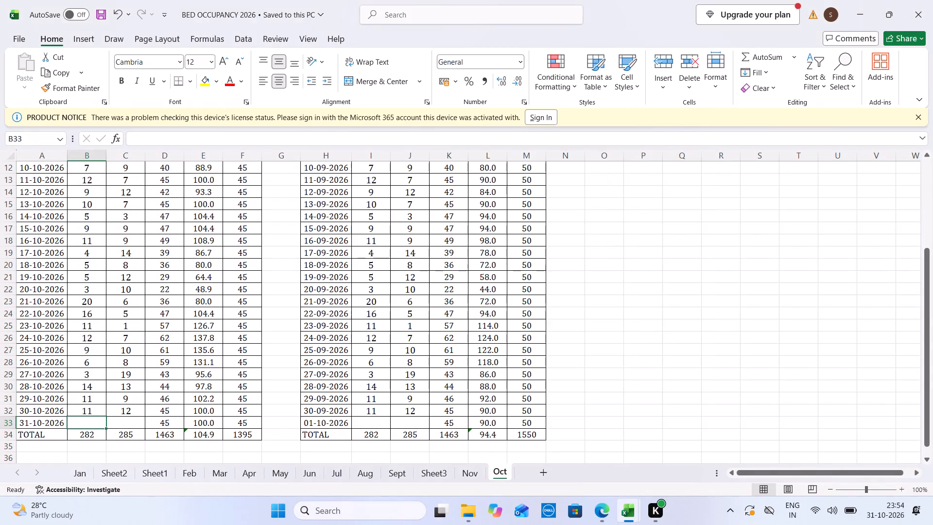
{"action": "key", "text": "ctrl+Tab"}
{"action": "left_click", "coordinate": [113, 406]}
{"action": "left_click", "coordinate": [626, 458]}
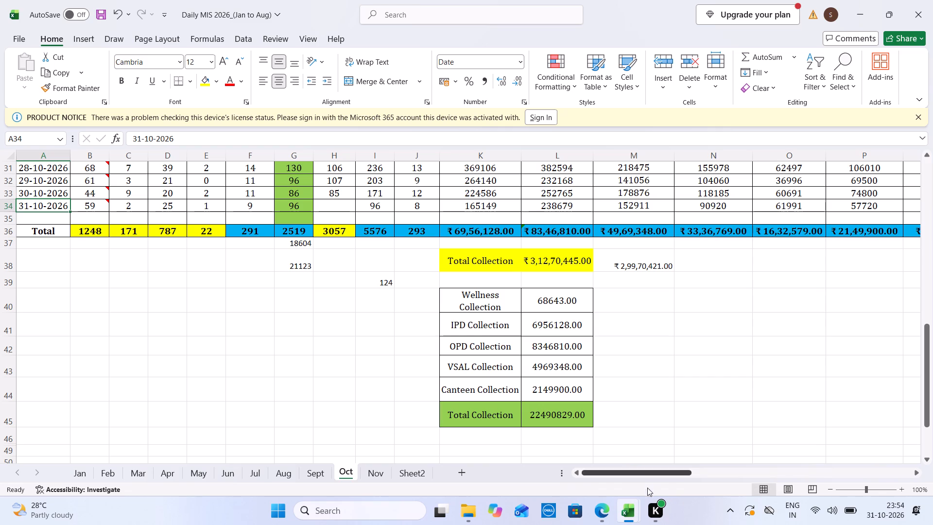
{"action": "left_click", "coordinate": [725, 469]}
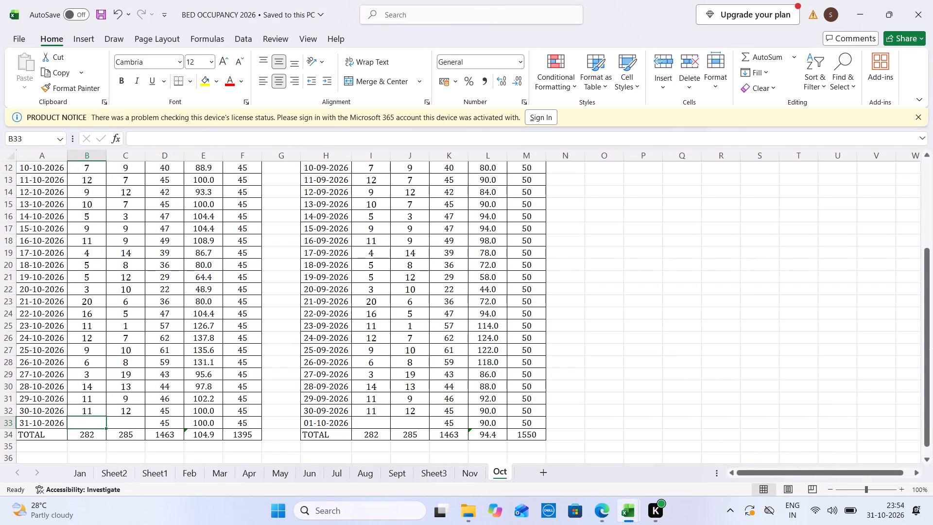
{"action": "key", "text": "9"}
{"action": "key", "text": "Tab"}
{"action": "key", "text": "8"}
{"action": "key", "text": "Tab"}
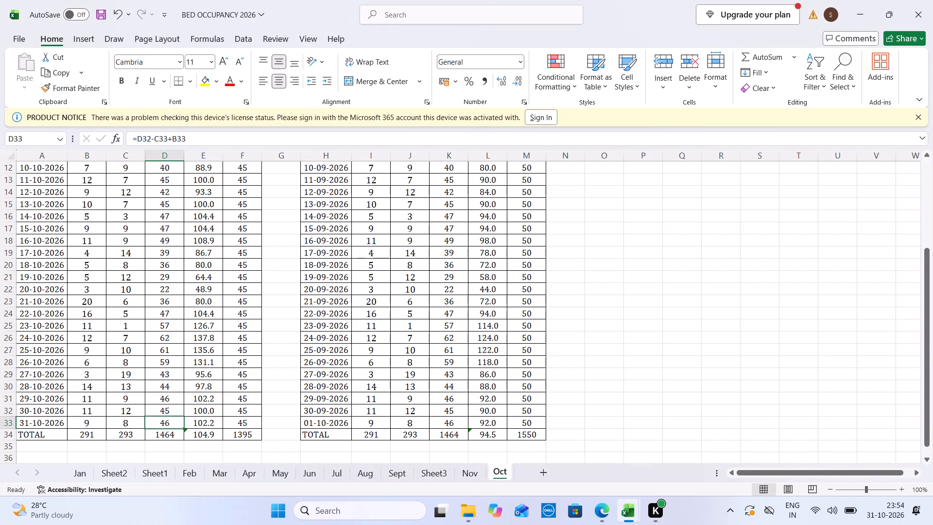
Set Khopoli's MTD Oct 2026 bed occupancy to 94.5% on the Monthly MIS four-hospital sheet and save the workbook.
{"action": "key", "text": "ctrl+Tab"}
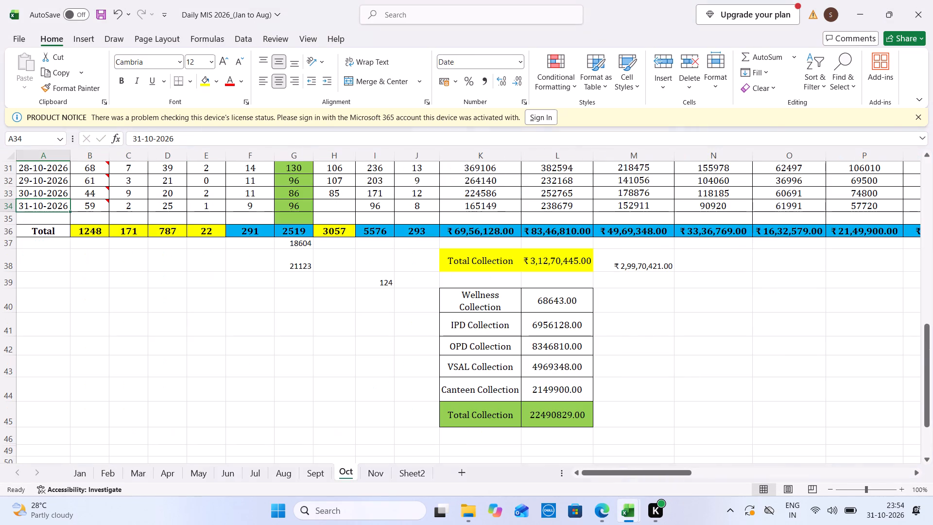
{"action": "key", "text": "ctrl+Tab"}
{"action": "key", "text": "ctrl+Tab"}
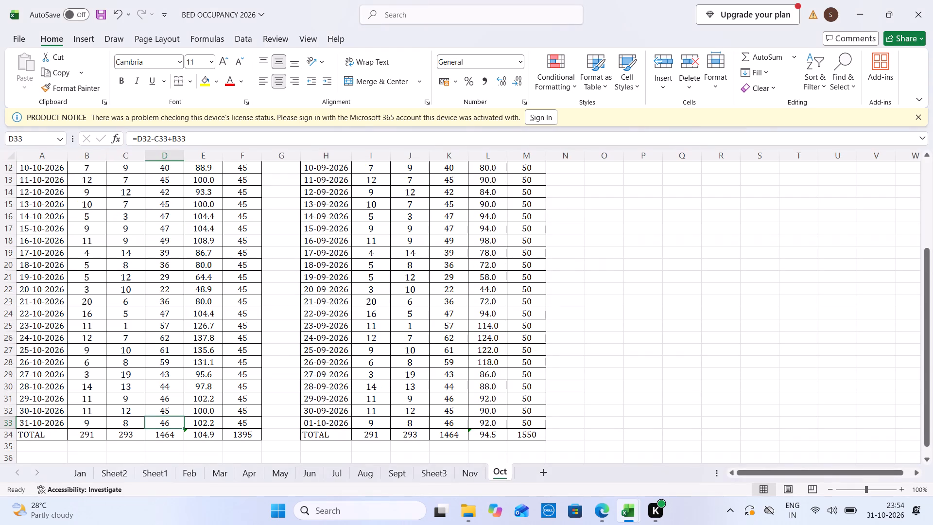
{"action": "left_click", "coordinate": [521, 460]}
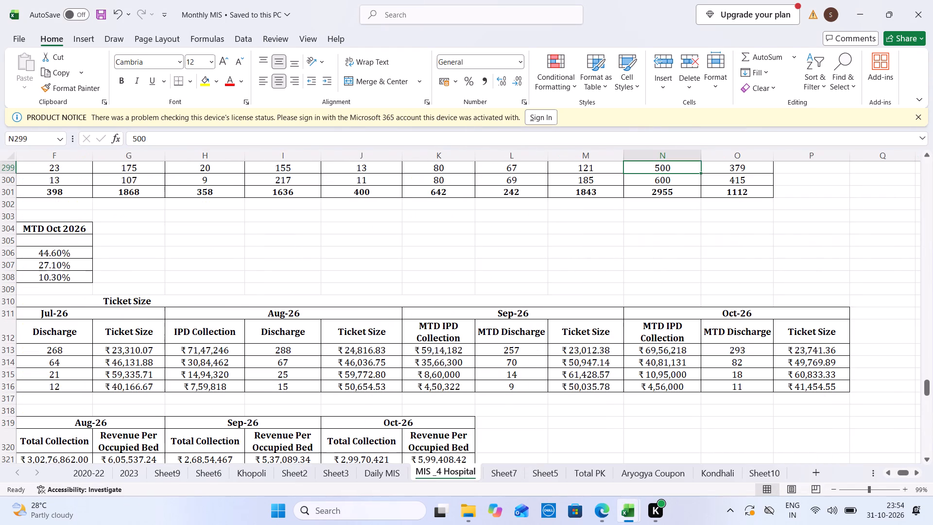
{"action": "left_click", "coordinate": [61, 247]}
{"action": "key", "text": "Up"}
{"action": "type", "text": "94.5"}
{"action": "key", "text": "ctrl+s"}
Enter 1946 as a fixed value for Khopoli's 1 Apr to 31 Oct 2026 admissions in the Admission table.
{"action": "key", "text": "Up"}
{"action": "key", "text": "Up"}
{"action": "key", "text": "Up"}
{"action": "key", "text": "Up"}
{"action": "key", "text": "Up"}
{"action": "key", "text": "Up"}
{"action": "key", "text": "Up"}
{"action": "key", "text": "Up"}
{"action": "key", "text": "Up"}
{"action": "key", "text": "Up"}
{"action": "key", "text": "Up"}
{"action": "key", "text": "Up"}
{"action": "key", "text": "Up"}
{"action": "key", "text": "Up"}
{"action": "key", "text": "Up"}
{"action": "key", "text": "Up"}
{"action": "key", "text": "Up"}
{"action": "key", "text": "Up"}
{"action": "key", "text": "Up"}
{"action": "key", "text": "Up"}
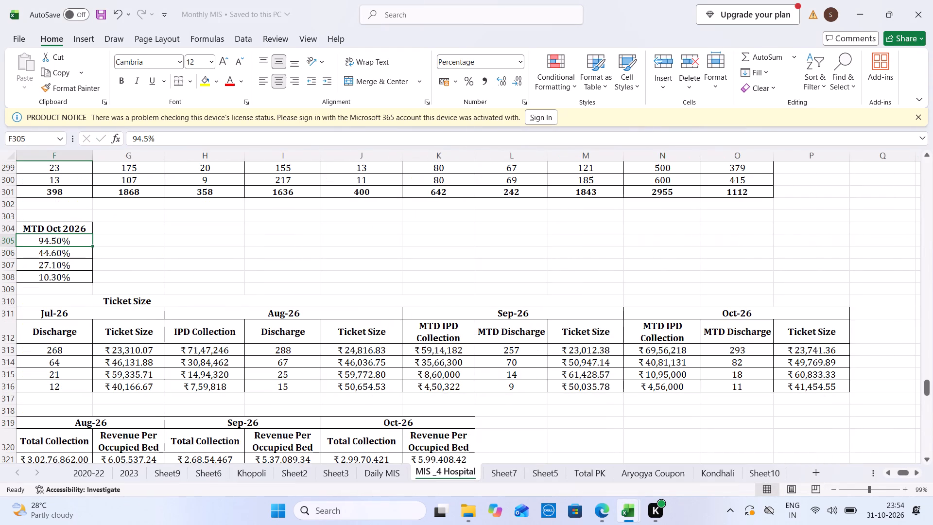
{"action": "key", "text": "Up"}
{"action": "key", "text": "Up"}
{"action": "key", "text": "Up"}
{"action": "key", "text": "Up"}
{"action": "key", "text": "Up"}
{"action": "key", "text": "Up"}
{"action": "key", "text": "Up"}
{"action": "key", "text": "Up"}
{"action": "key", "text": "Up"}
{"action": "key", "text": "Up"}
{"action": "key", "text": "Up"}
{"action": "key", "text": "Up"}
{"action": "key", "text": "Up"}
{"action": "key", "text": "Up"}
{"action": "key", "text": "Up"}
{"action": "key", "text": "Up"}
{"action": "key", "text": "Up"}
{"action": "key", "text": "Up"}
{"action": "key", "text": "Up"}
{"action": "key", "text": "Up"}
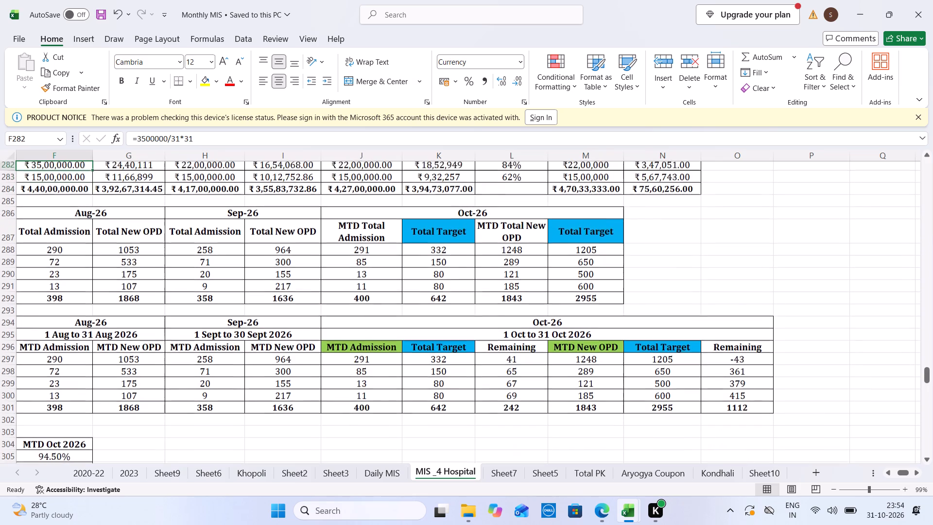
{"action": "key", "text": "Left"}
{"action": "key", "text": "Left"}
{"action": "key", "text": "Left"}
{"action": "key", "text": "Left"}
{"action": "key", "text": "Left"}
{"action": "key", "text": "Left"}
{"action": "key", "text": "Left"}
{"action": "key", "text": "Left"}
{"action": "key", "text": "Left"}
{"action": "key", "text": "Left"}
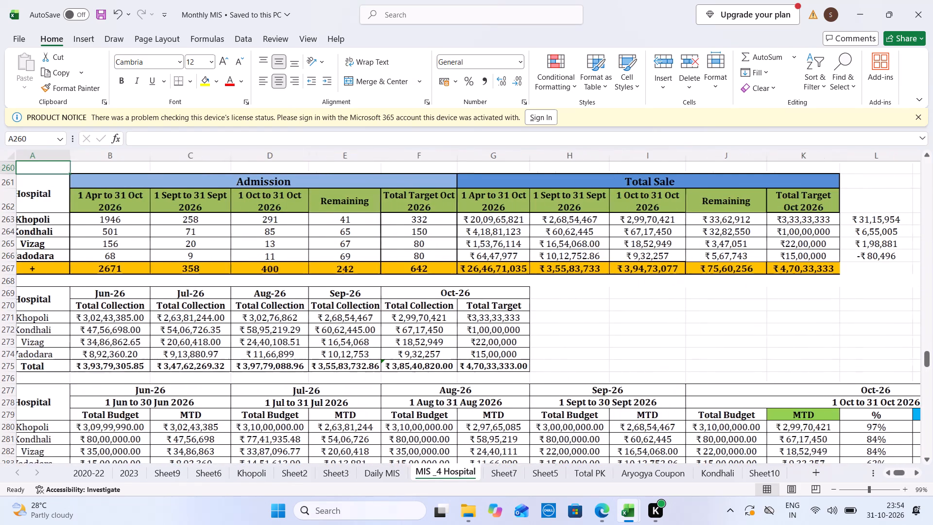
{"action": "left_click", "coordinate": [139, 222]}
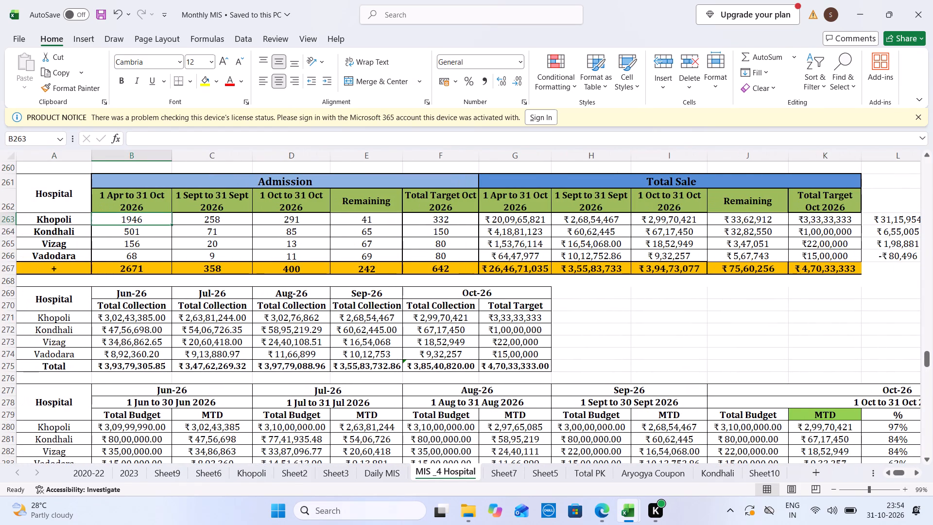
{"action": "type", "text": "1946"}
{"action": "left_click", "coordinate": [141, 313]}
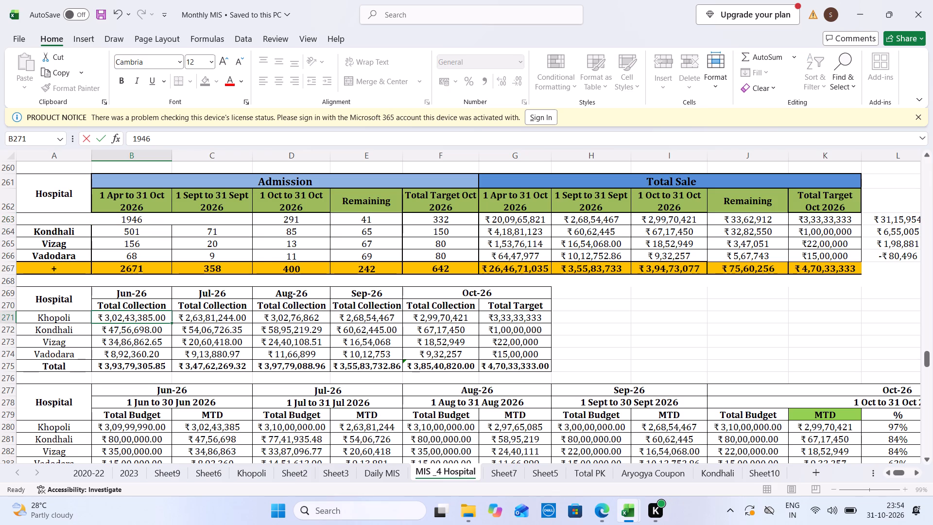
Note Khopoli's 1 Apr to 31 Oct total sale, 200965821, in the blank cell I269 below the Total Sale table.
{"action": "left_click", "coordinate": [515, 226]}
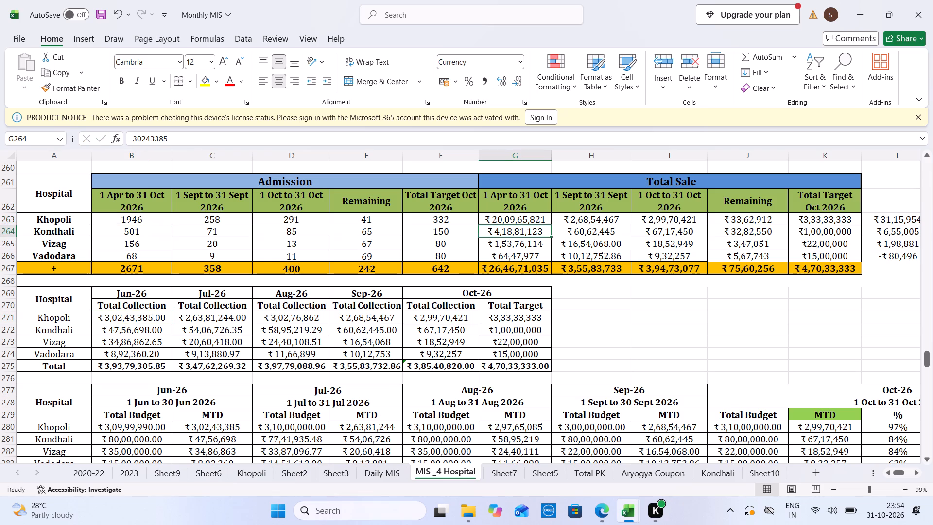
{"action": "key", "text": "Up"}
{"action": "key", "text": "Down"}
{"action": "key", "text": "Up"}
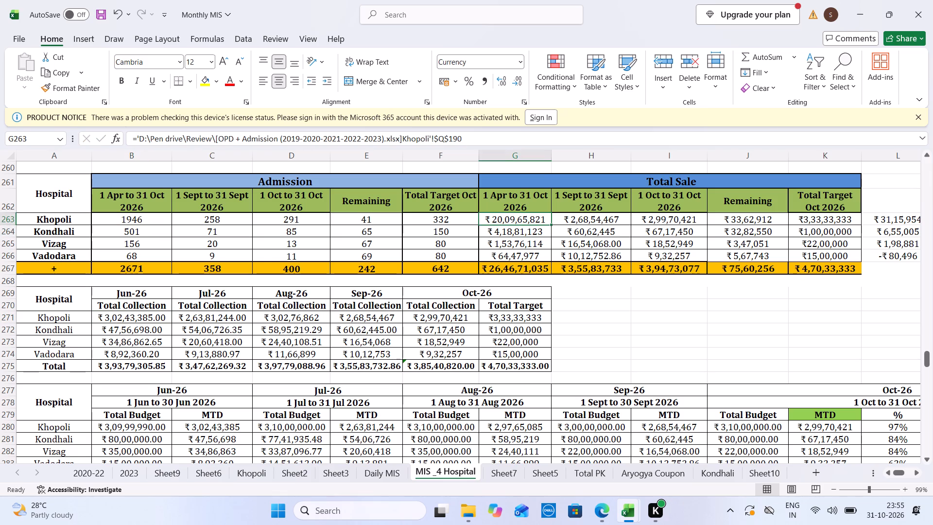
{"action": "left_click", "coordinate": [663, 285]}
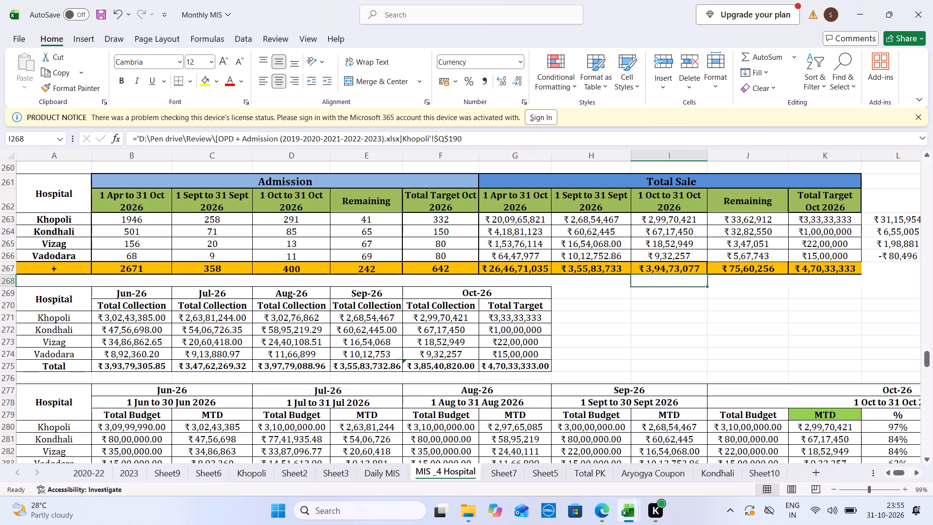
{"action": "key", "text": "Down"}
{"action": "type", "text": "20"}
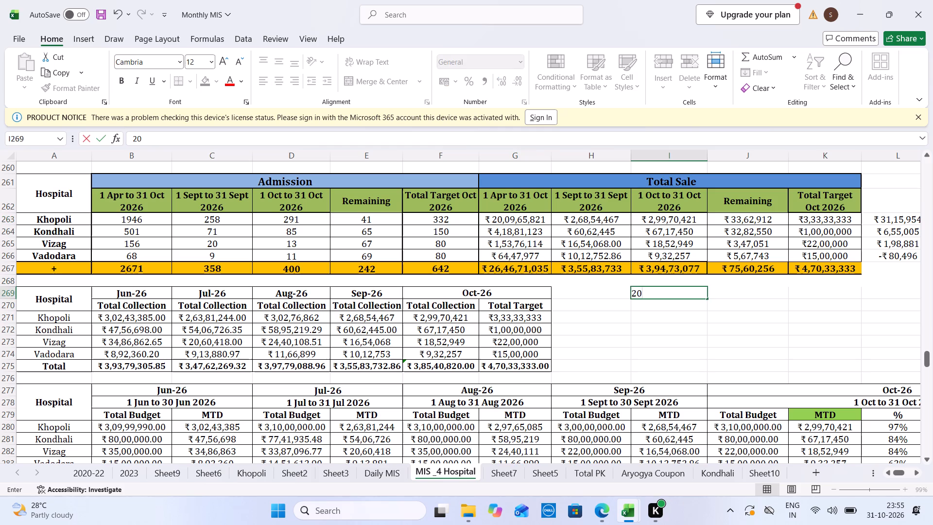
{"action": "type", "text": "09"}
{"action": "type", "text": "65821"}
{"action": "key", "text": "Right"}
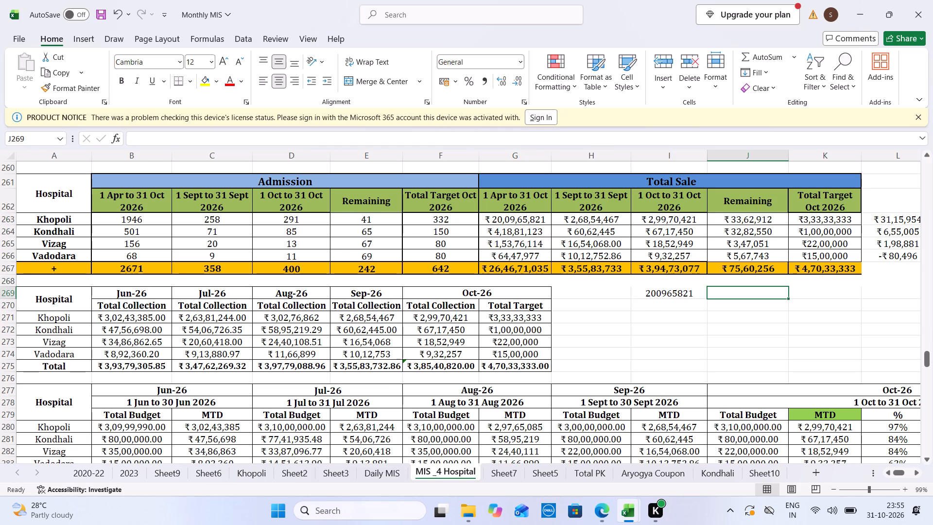
Replace Khopoli's linked 1 Apr to 31 Oct 2026 total sale with the fixed value 200965821.
{"action": "left_click", "coordinate": [524, 218]}
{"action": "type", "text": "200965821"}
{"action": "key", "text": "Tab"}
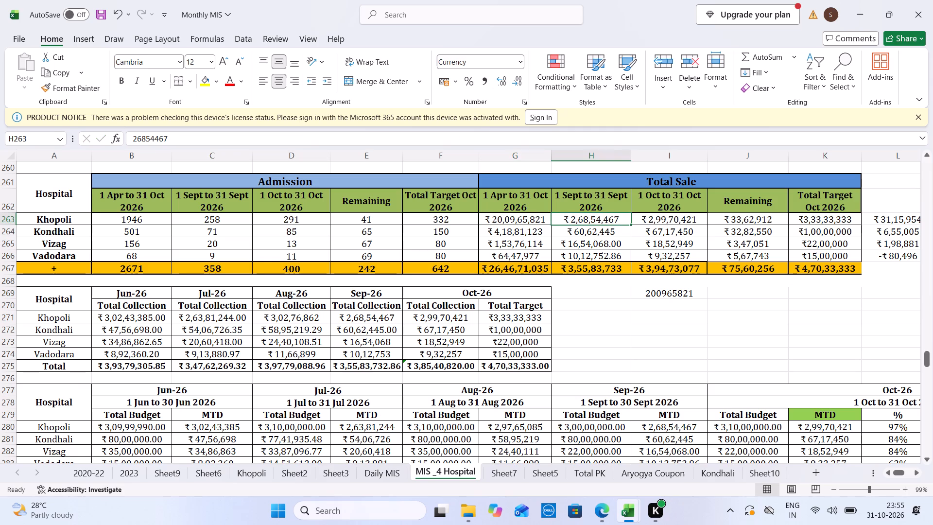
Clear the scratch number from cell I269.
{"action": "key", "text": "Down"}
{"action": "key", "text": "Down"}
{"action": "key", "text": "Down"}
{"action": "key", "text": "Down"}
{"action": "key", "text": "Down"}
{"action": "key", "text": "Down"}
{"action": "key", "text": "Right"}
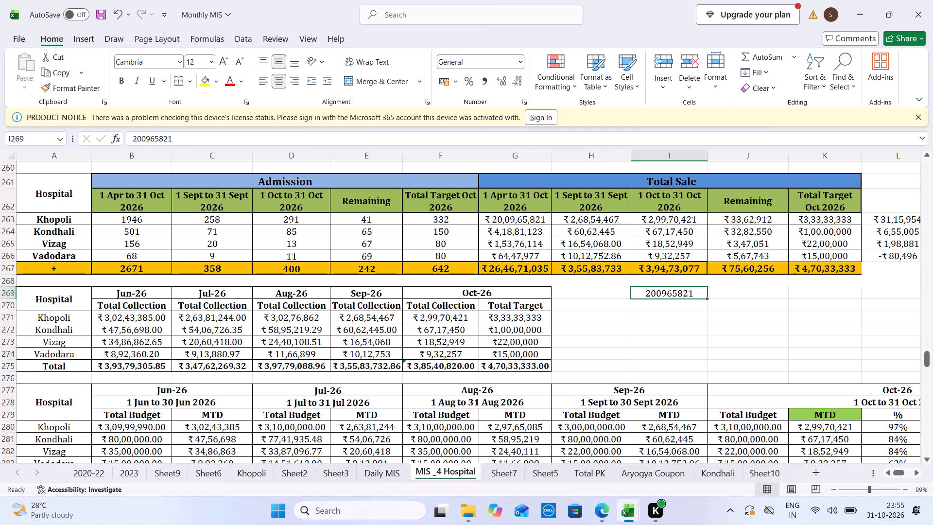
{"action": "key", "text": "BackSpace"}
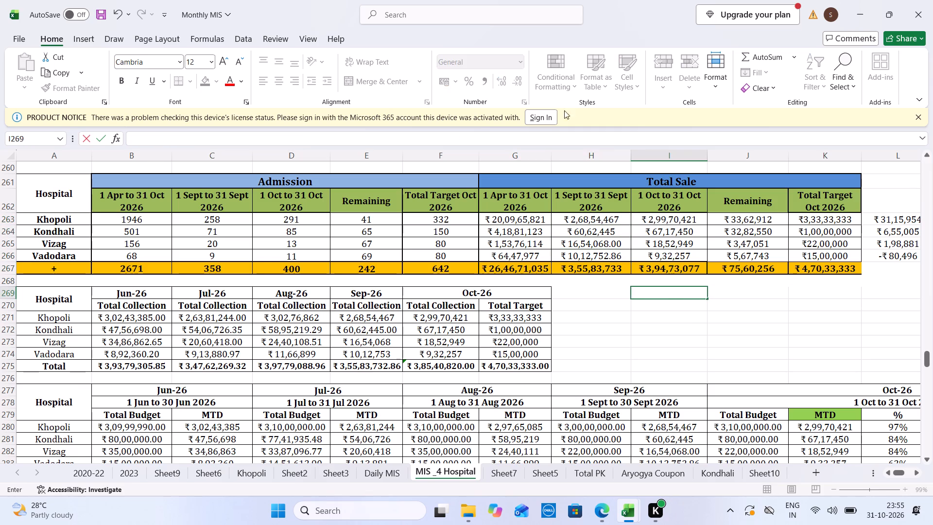
Replace Khopoli's linked 1 Oct to 31 Oct total sale with a copy of its Oct-26 total collection, 29970421.
{"action": "left_click", "coordinate": [672, 219]}
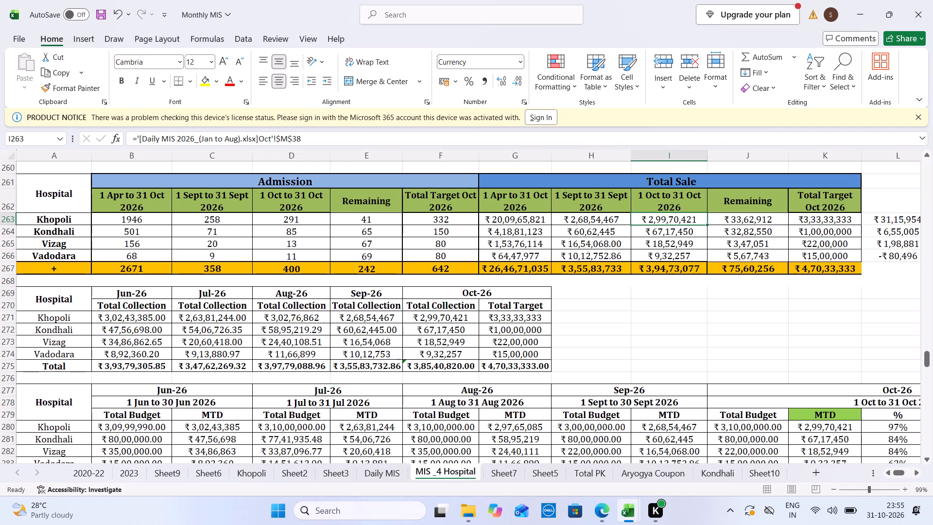
{"action": "left_click", "coordinate": [469, 315]}
{"action": "key", "text": "ctrl+c"}
{"action": "left_click", "coordinate": [695, 220]}
{"action": "key", "text": "ctrl+v"}
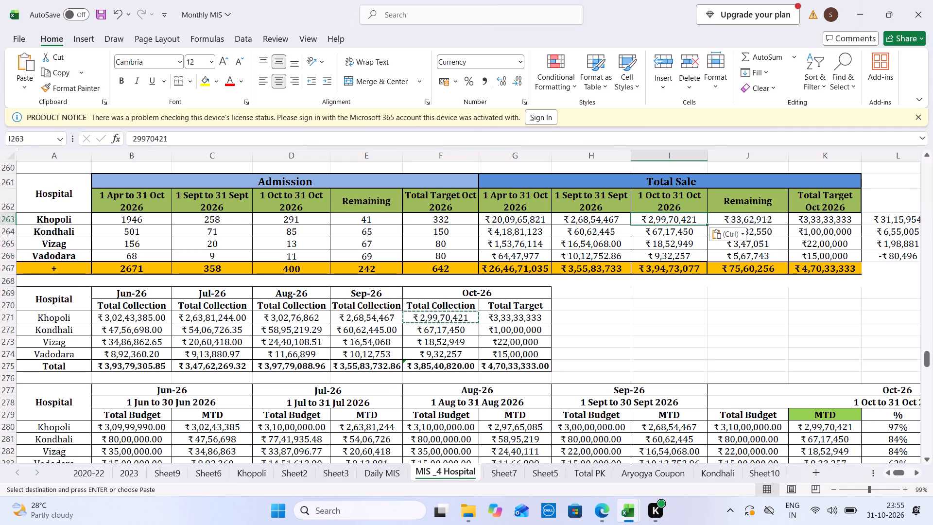
{"action": "left_click", "coordinate": [675, 233]}
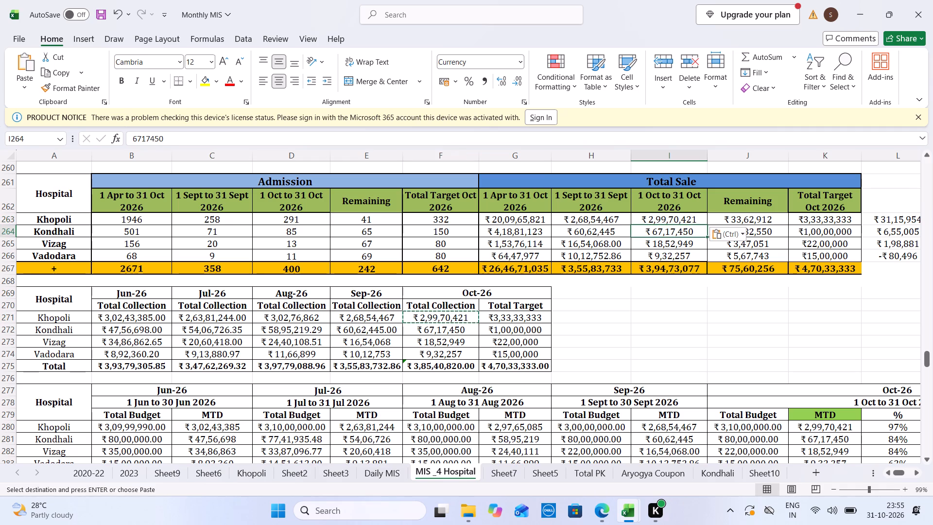
Replace Khopoli's linked 1 Apr to 31 Oct 2026 figure in the Total Visit table with the fixed value 14643.
{"action": "left_click", "coordinate": [221, 223]}
{"action": "key", "text": "Up"}
{"action": "key", "text": "Up"}
{"action": "key", "text": "Up"}
{"action": "key", "text": "Up"}
{"action": "key", "text": "Up"}
{"action": "key", "text": "Up"}
{"action": "key", "text": "Up"}
{"action": "key", "text": "Up"}
{"action": "key", "text": "Up"}
{"action": "key", "text": "Up"}
{"action": "key", "text": "Up"}
{"action": "key", "text": "Up"}
{"action": "key", "text": "Up"}
{"action": "key", "text": "Up"}
{"action": "key", "text": "Up"}
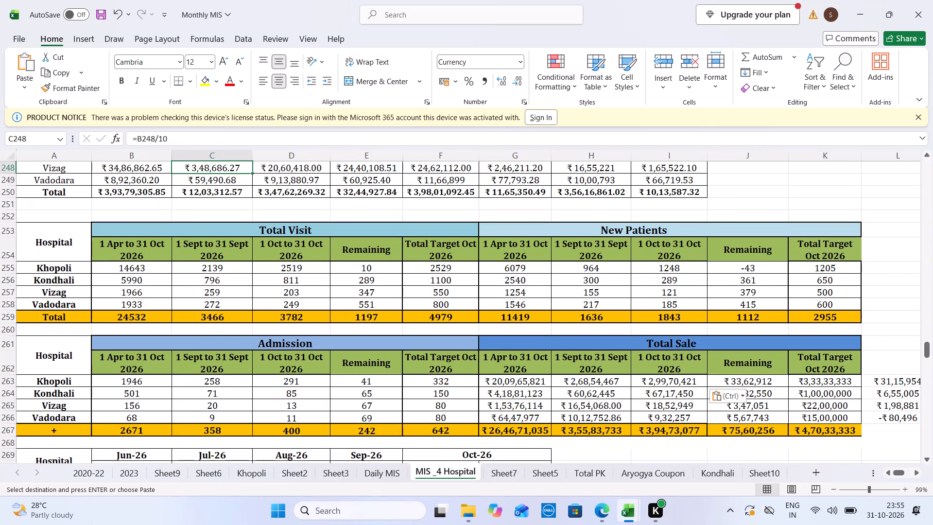
{"action": "left_click", "coordinate": [229, 266]}
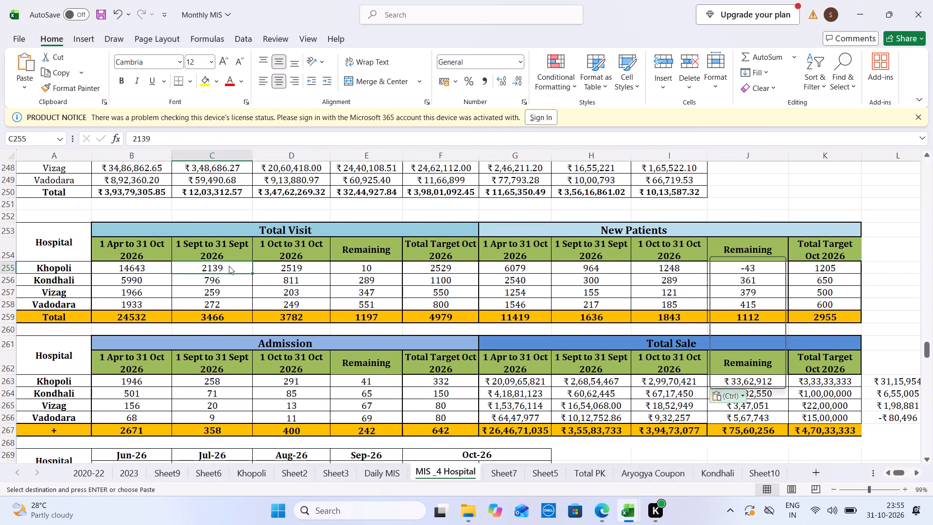
{"action": "left_click", "coordinate": [144, 280]}
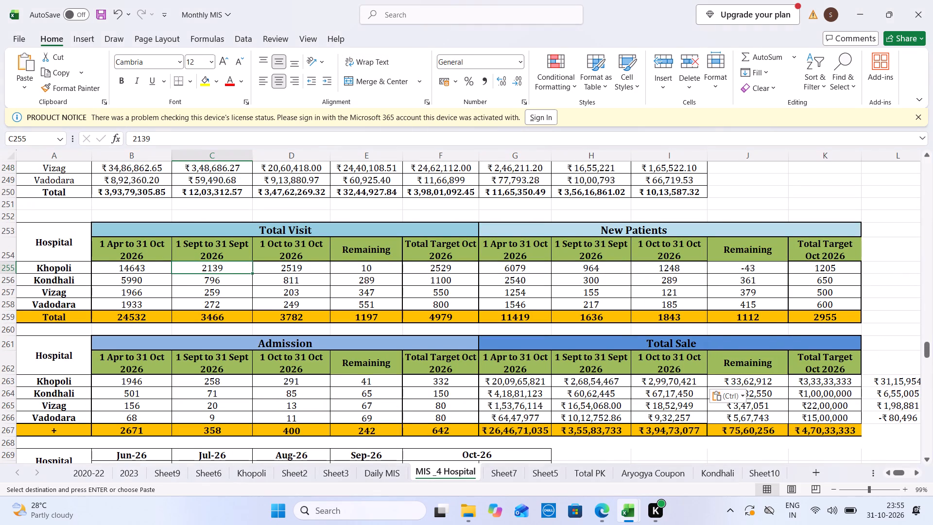
{"action": "left_click", "coordinate": [164, 259]}
{"action": "left_click", "coordinate": [143, 270]}
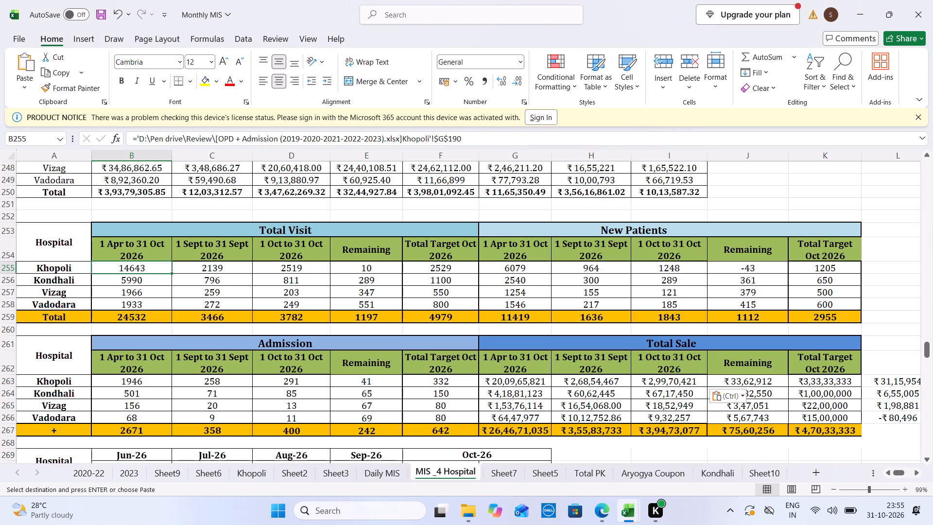
{"action": "type", "text": "14643"}
{"action": "key", "text": "Tab"}
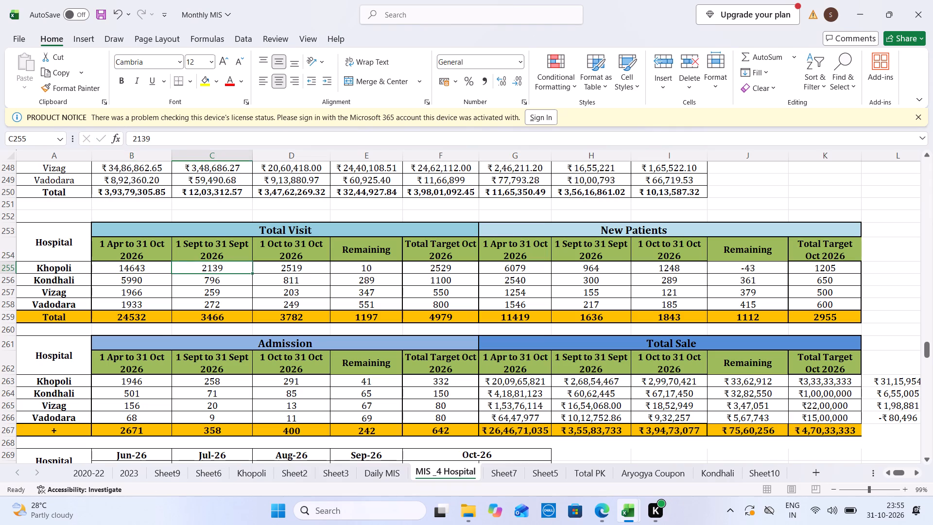
{"action": "left_click", "coordinate": [526, 270]}
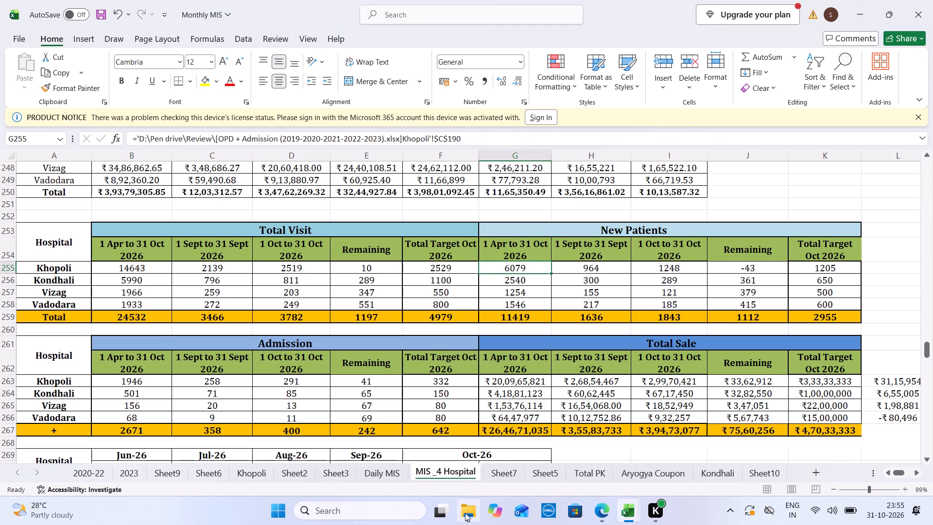
{"action": "left_click", "coordinate": [466, 513]}
{"action": "left_click", "coordinate": [70, 324]}
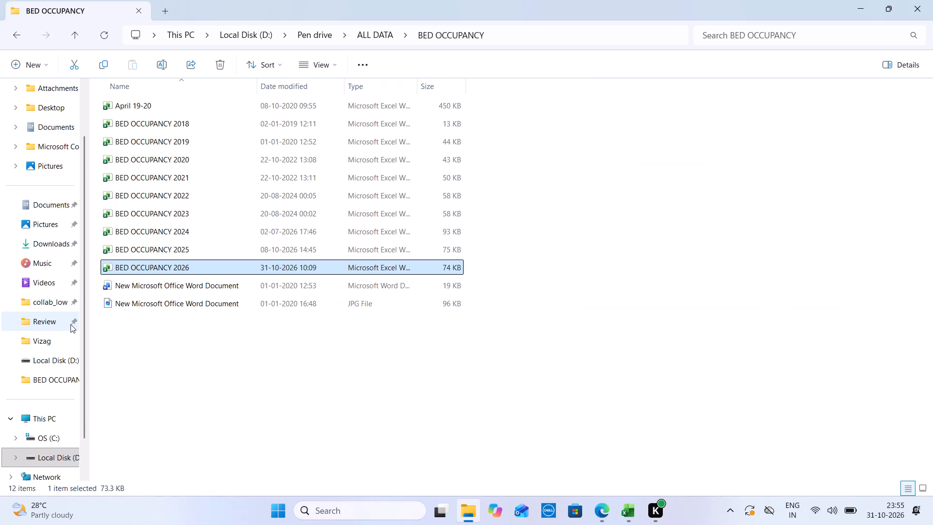
{"action": "double_click", "coordinate": [208, 426]}
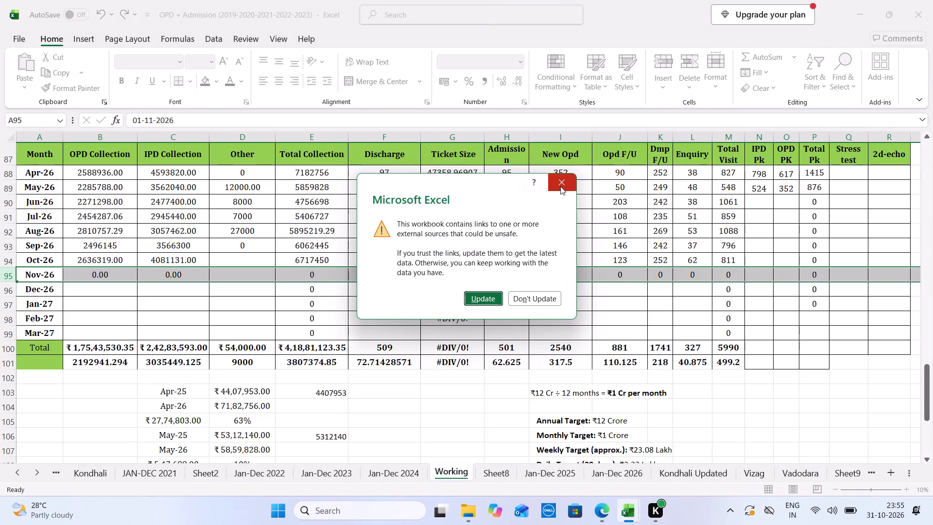
{"action": "left_click", "coordinate": [560, 186]}
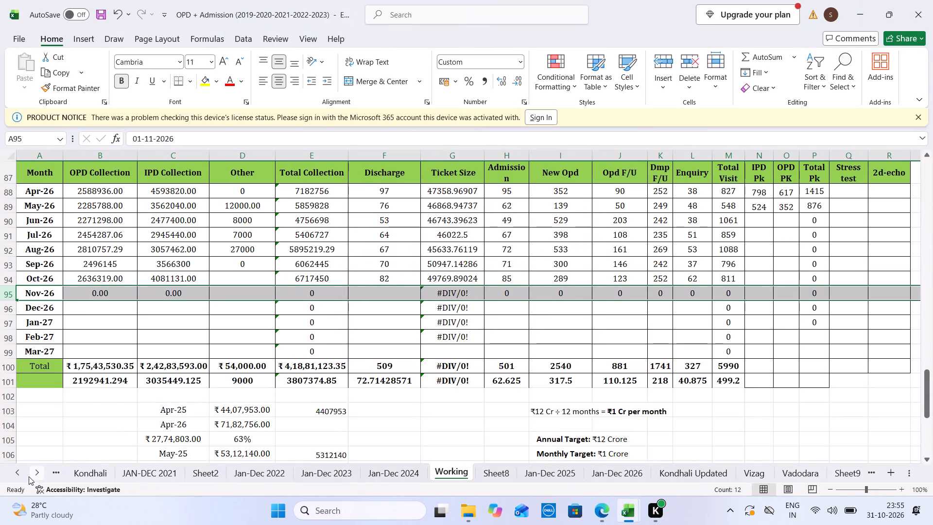
{"action": "left_click", "coordinate": [20, 472]}
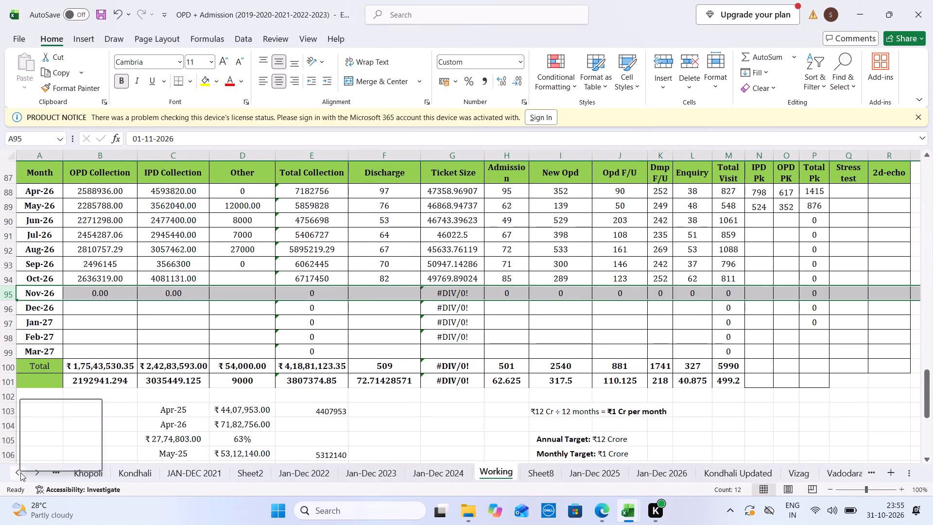
{"action": "left_click", "coordinate": [78, 476]}
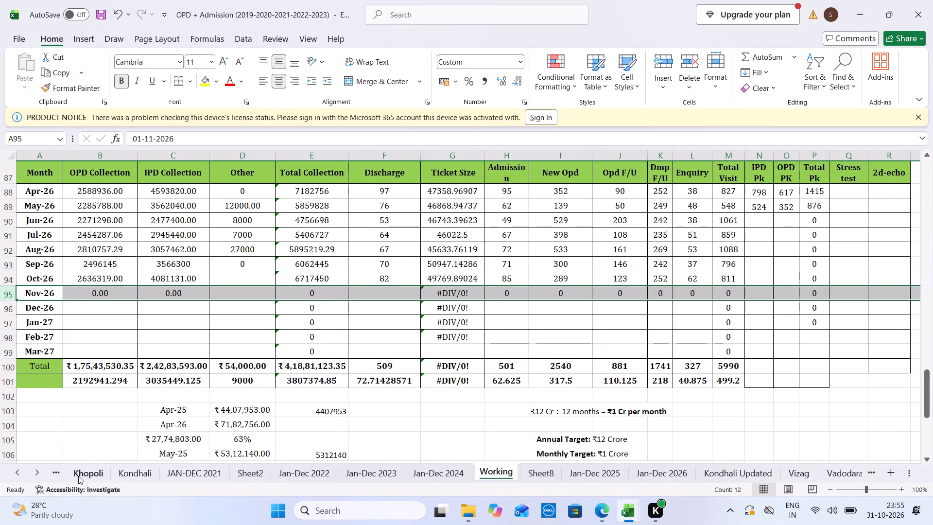
Save the changes to the BED OCCUPANCY 2026 workbook and close it.
{"action": "key", "text": "ctrl+Tab"}
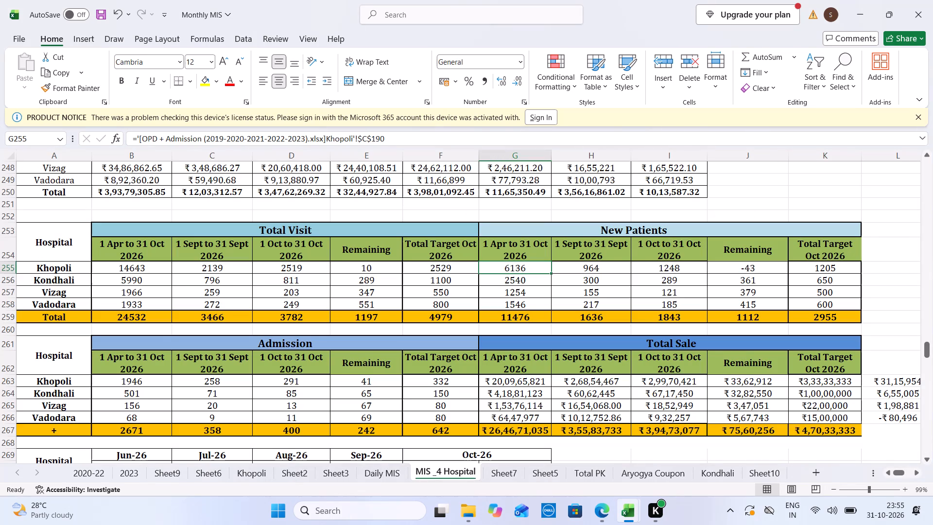
{"action": "left_click", "coordinate": [151, 270]}
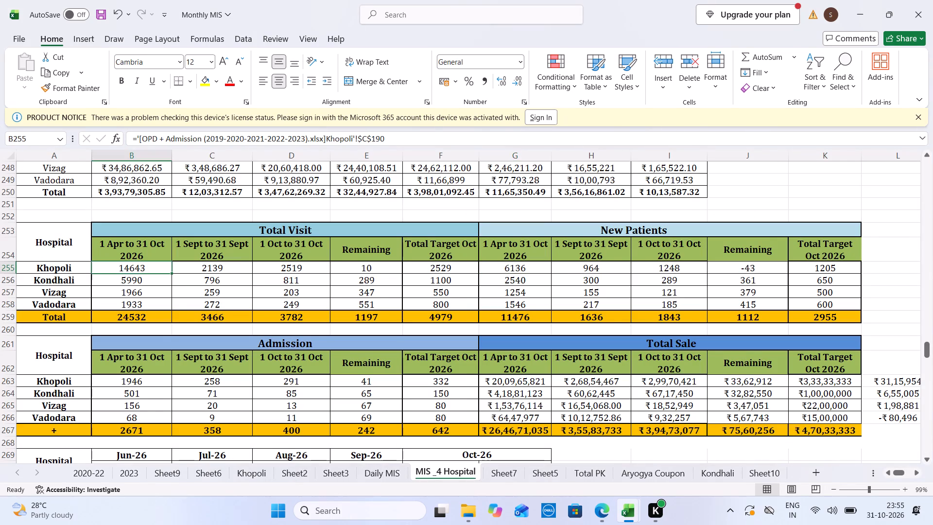
{"action": "key", "text": "ctrl+Tab"}
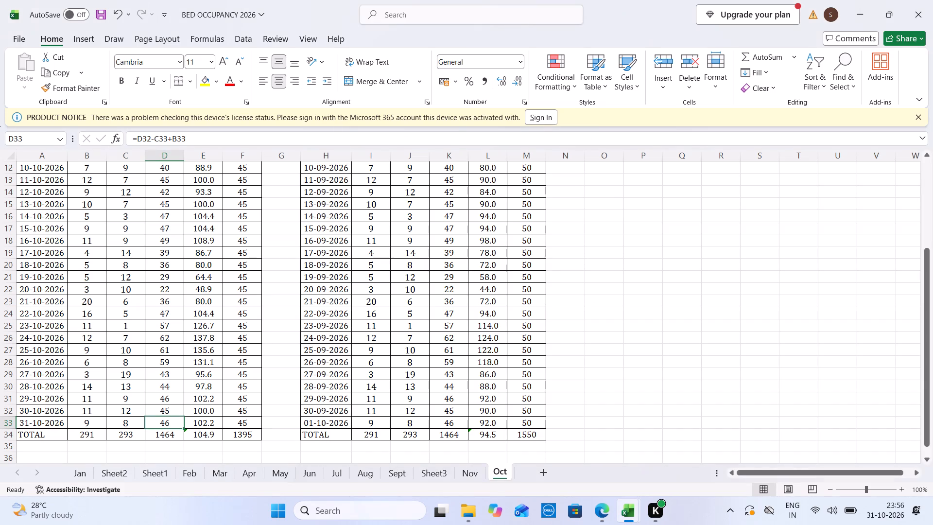
{"action": "left_click", "coordinate": [928, 10]}
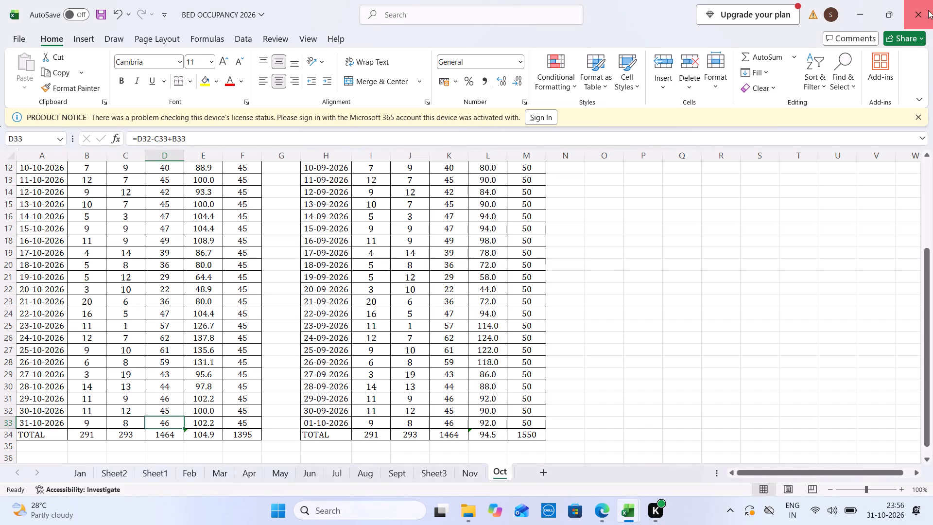
{"action": "left_click", "coordinate": [468, 334]}
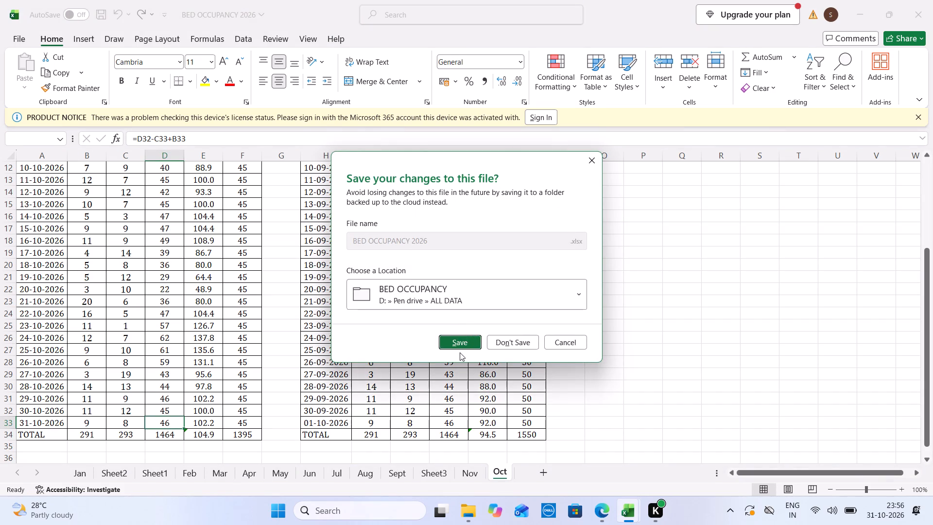
{"action": "left_click", "coordinate": [463, 339]}
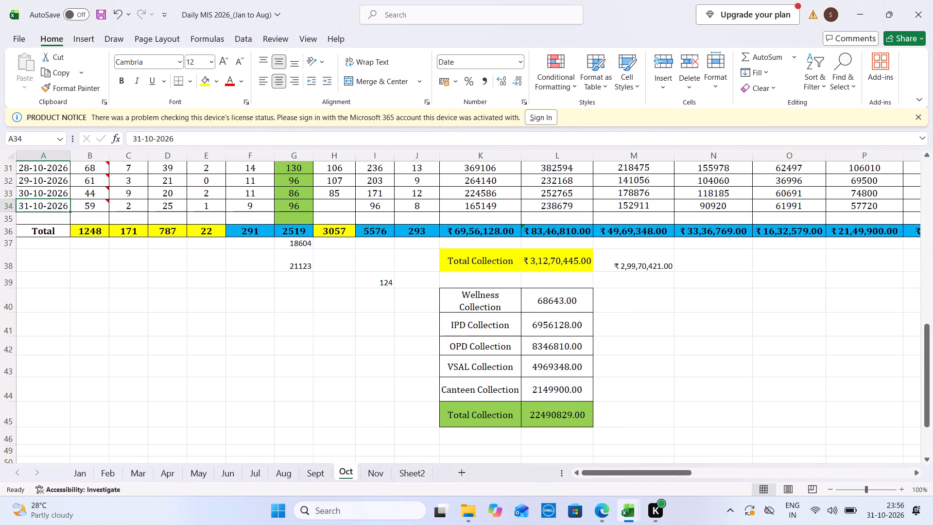
Using the OPD + Admission workbook's Khopoli totals, set Khopoli's 1 Apr to 31 Oct 2026 admission figure in Monthly MIS to 1955.
{"action": "key", "text": "ctrl+Tab"}
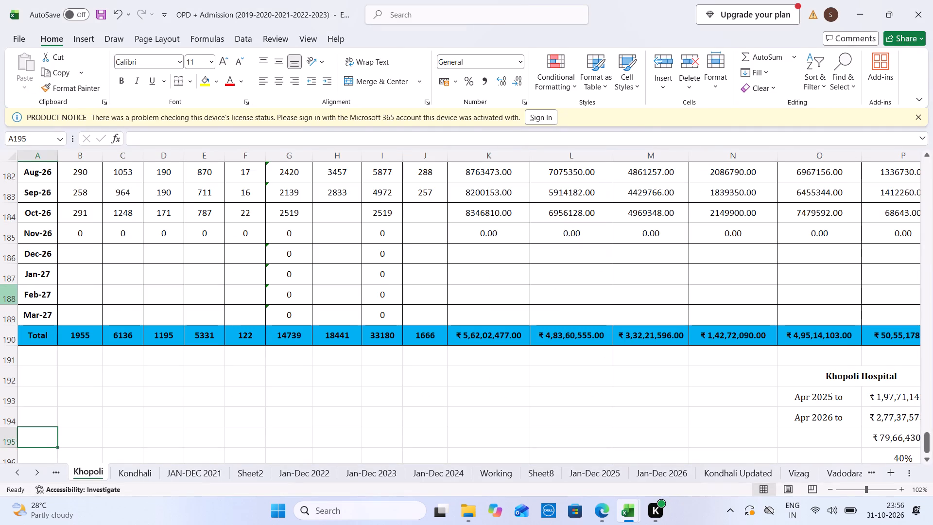
{"action": "key", "text": "ctrl+Tab"}
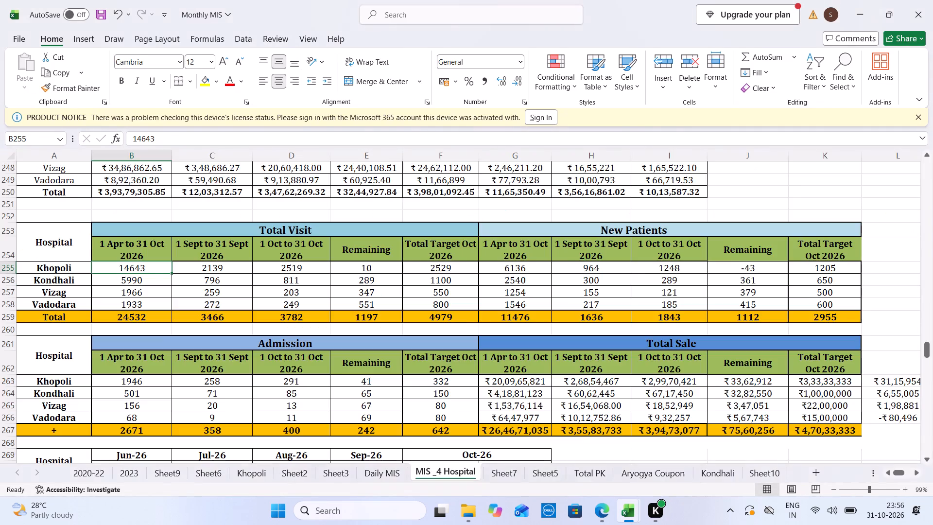
{"action": "key", "text": "ctrl+Tab"}
{"action": "key", "text": "ctrl+Tab"}
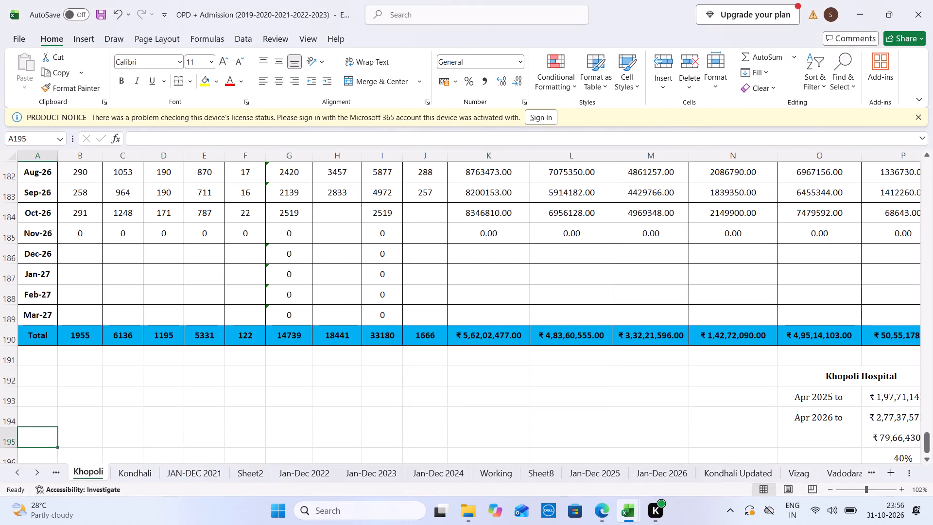
{"action": "key", "text": "ctrl+Tab"}
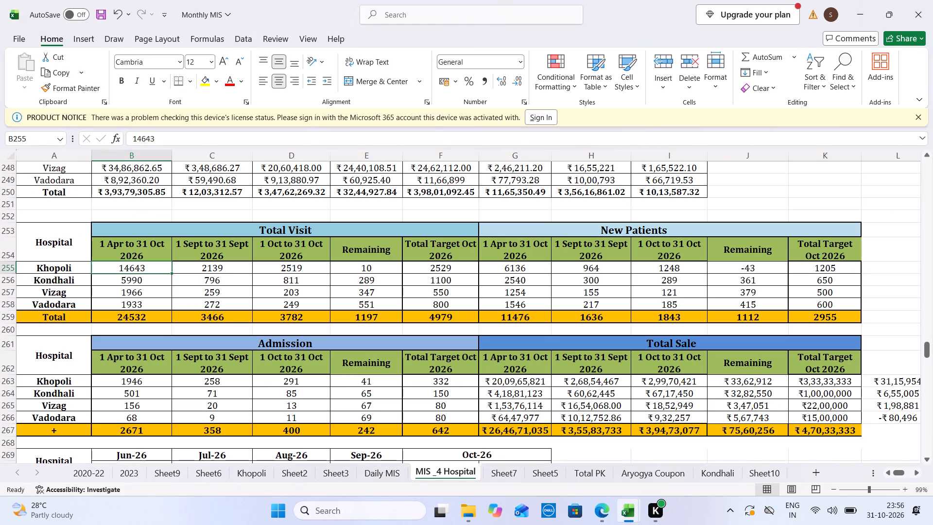
{"action": "left_click", "coordinate": [141, 377]}
{"action": "type", "text": "1955"}
{"action": "key", "text": "Tab"}
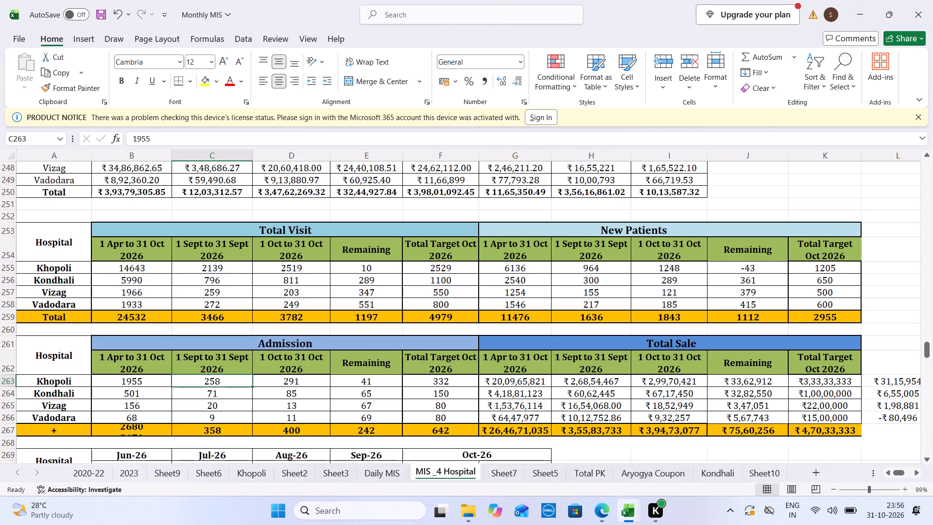
Set Khopoli's 1 Apr to 31 Oct 2026 figure in the Total Visit table to 14739, taken from the source workbook's total row.
{"action": "left_click", "coordinate": [134, 270]}
{"action": "key", "text": "ctrl+Tab"}
{"action": "key", "text": "ctrl+Tab"}
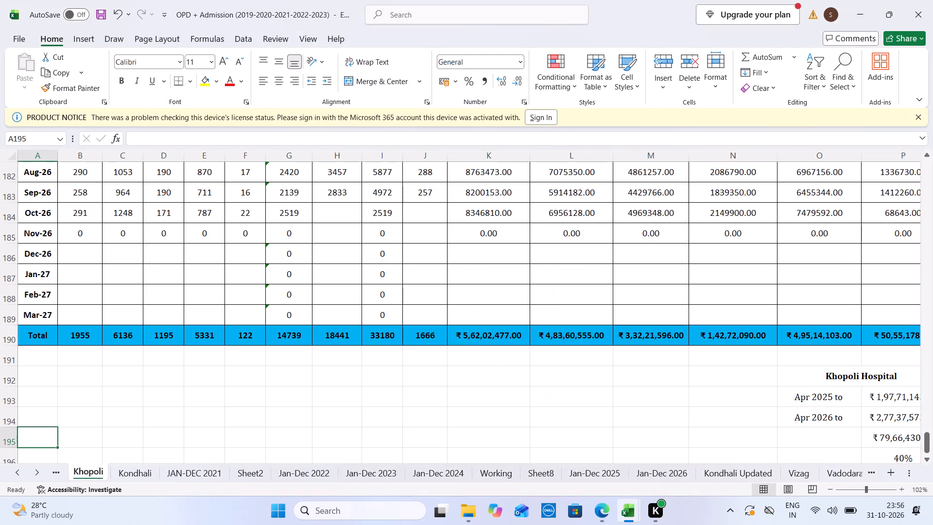
{"action": "key", "text": "ctrl+Tab"}
{"action": "type", "text": "14739"}
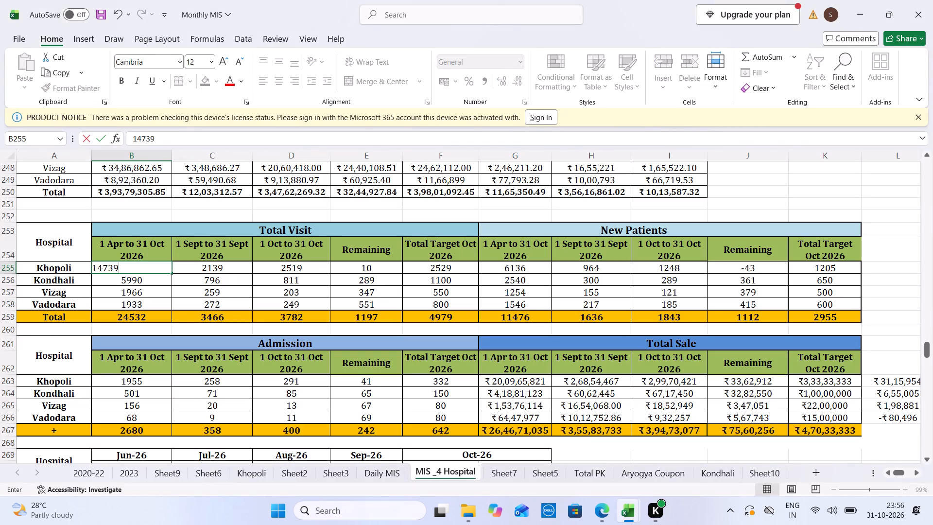
{"action": "left_click", "coordinate": [549, 268]}
Replace Khopoli's linked 1 Apr to 31 Oct 2026 figure in the New Patients table with the fixed value 6136.
{"action": "key", "text": "ctrl+Tab"}
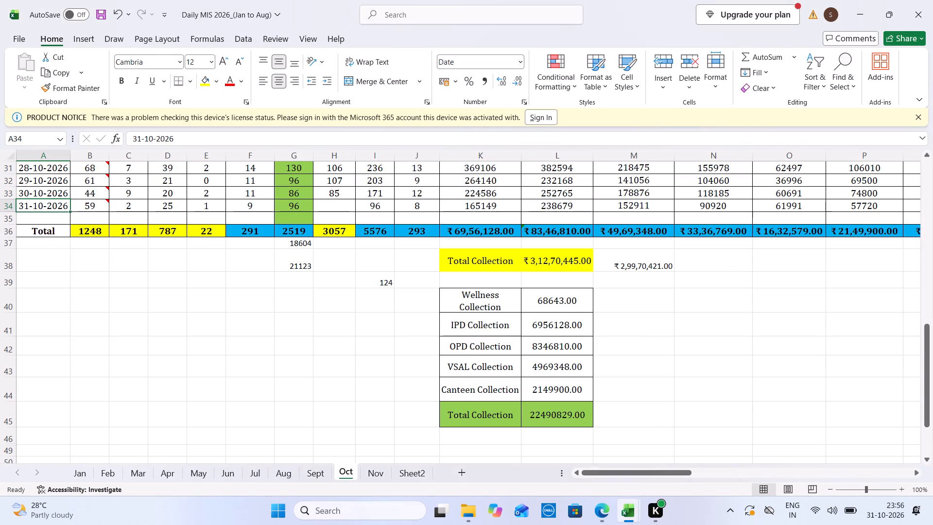
{"action": "key", "text": "ctrl+Tab"}
{"action": "key", "text": "ctrl+Tab"}
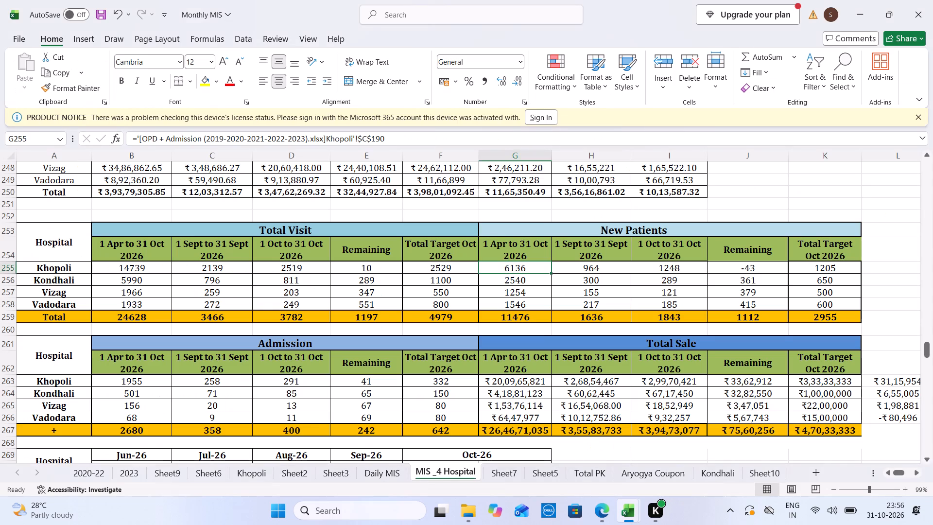
{"action": "key", "text": "ctrl+Tab"}
{"action": "key", "text": "ctrl+Tab"}
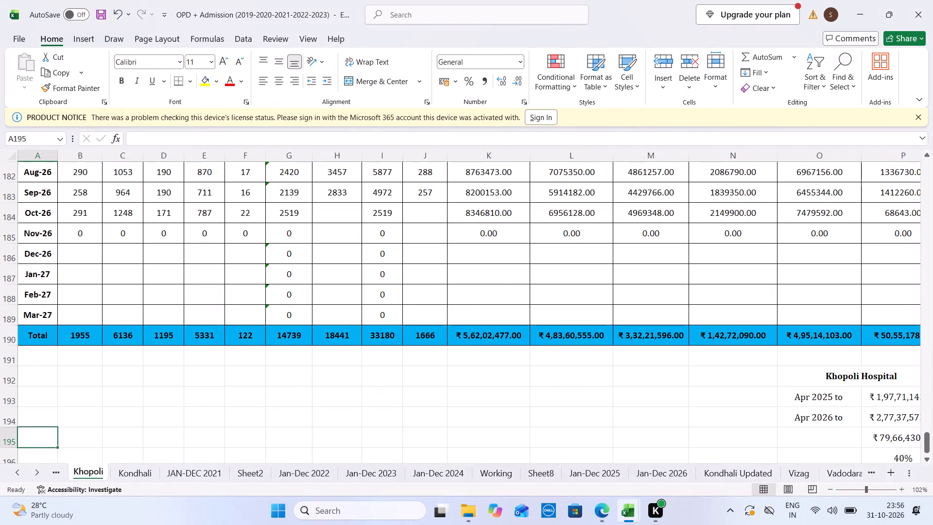
{"action": "key", "text": "ctrl+Tab"}
{"action": "type", "text": "6136"}
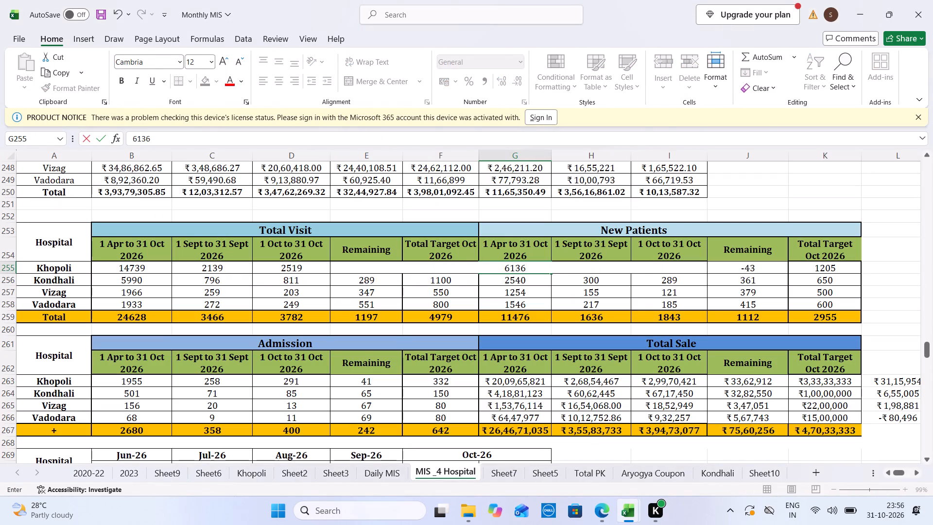
{"action": "left_click", "coordinate": [538, 382]}
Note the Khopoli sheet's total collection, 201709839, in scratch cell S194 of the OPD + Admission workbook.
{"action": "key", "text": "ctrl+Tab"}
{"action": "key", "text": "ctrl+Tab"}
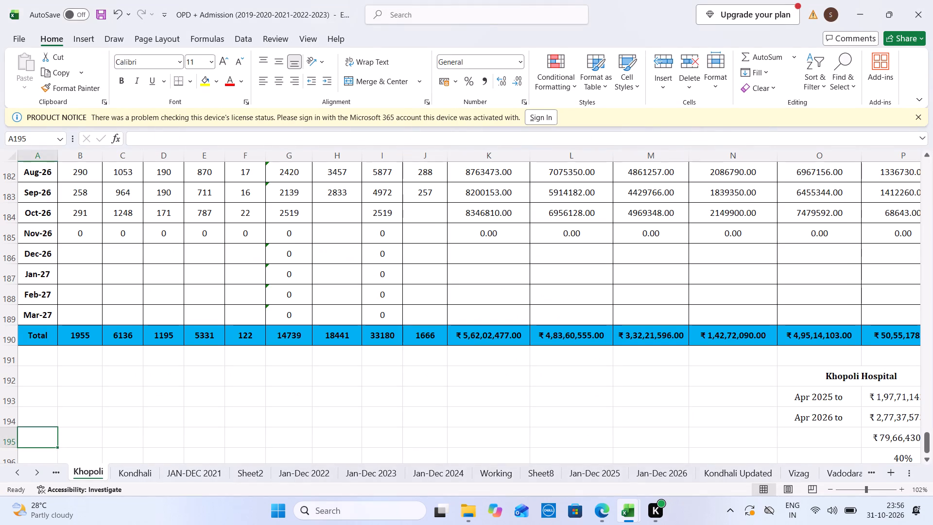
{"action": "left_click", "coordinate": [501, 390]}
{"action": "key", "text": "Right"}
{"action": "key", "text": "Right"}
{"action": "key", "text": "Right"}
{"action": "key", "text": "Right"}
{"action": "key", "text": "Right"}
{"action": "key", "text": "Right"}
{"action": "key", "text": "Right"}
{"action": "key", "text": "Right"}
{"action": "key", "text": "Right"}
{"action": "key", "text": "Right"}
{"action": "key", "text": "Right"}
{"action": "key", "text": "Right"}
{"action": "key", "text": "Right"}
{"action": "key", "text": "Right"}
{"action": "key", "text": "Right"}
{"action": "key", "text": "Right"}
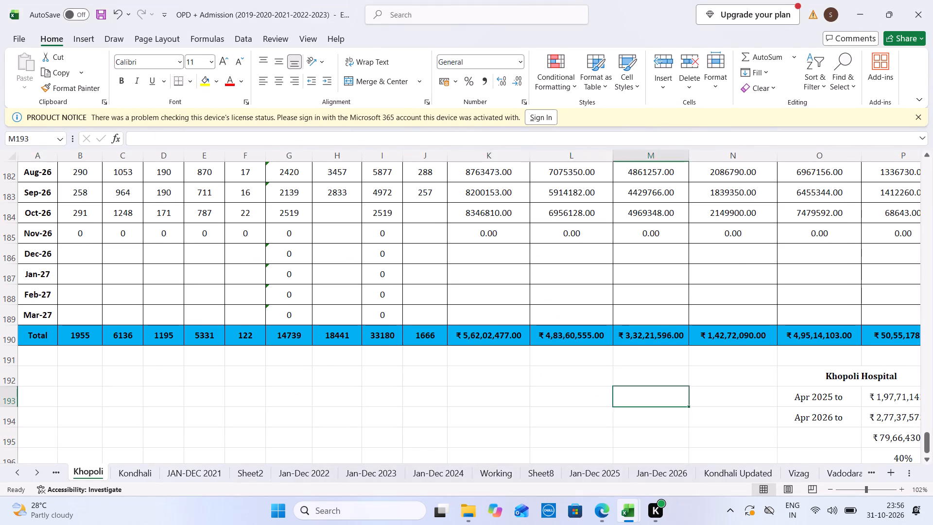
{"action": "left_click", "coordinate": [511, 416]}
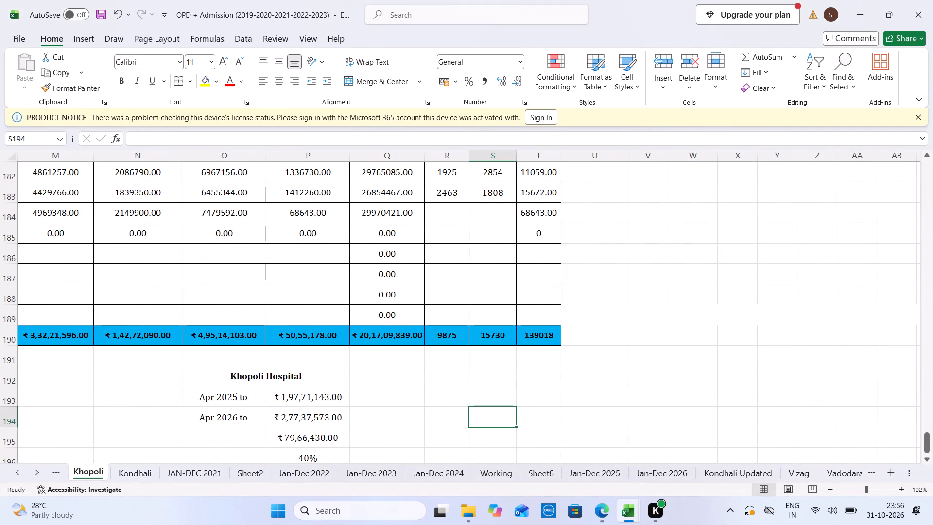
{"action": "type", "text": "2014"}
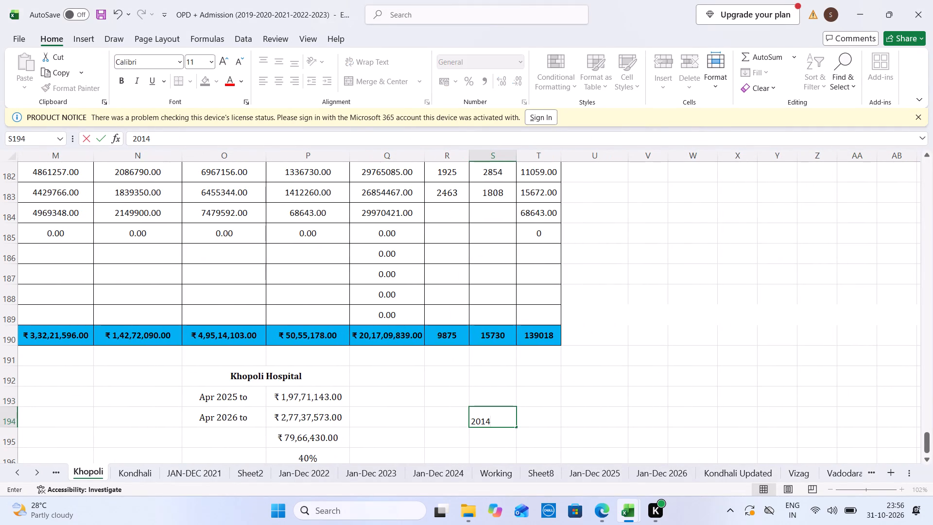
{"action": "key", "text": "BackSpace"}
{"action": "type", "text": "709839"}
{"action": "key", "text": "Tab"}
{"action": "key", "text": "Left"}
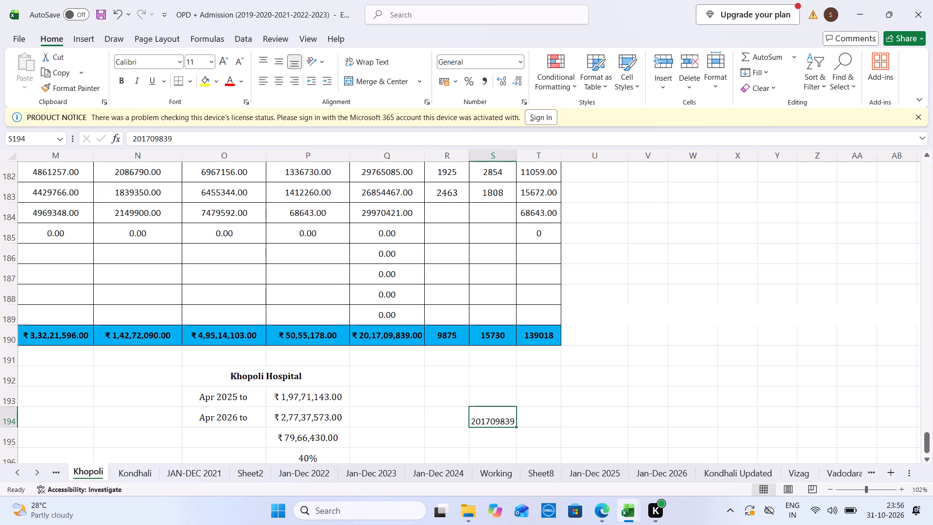
Set Khopoli's 1 Apr to 31 Oct 2026 total sale in Monthly MIS to 201709839.
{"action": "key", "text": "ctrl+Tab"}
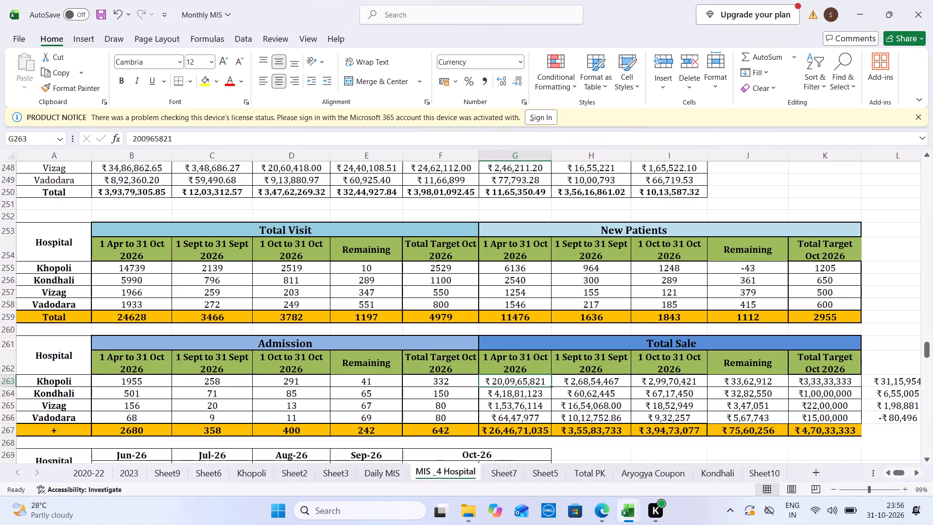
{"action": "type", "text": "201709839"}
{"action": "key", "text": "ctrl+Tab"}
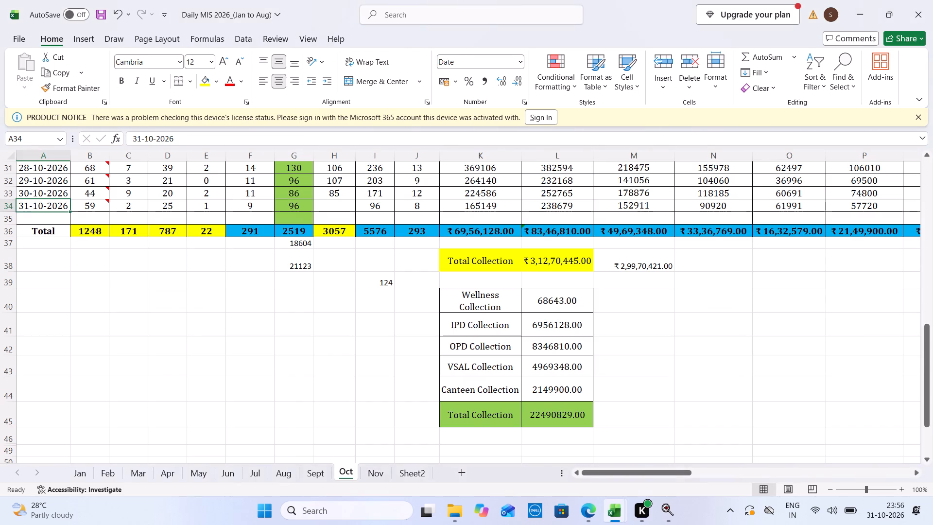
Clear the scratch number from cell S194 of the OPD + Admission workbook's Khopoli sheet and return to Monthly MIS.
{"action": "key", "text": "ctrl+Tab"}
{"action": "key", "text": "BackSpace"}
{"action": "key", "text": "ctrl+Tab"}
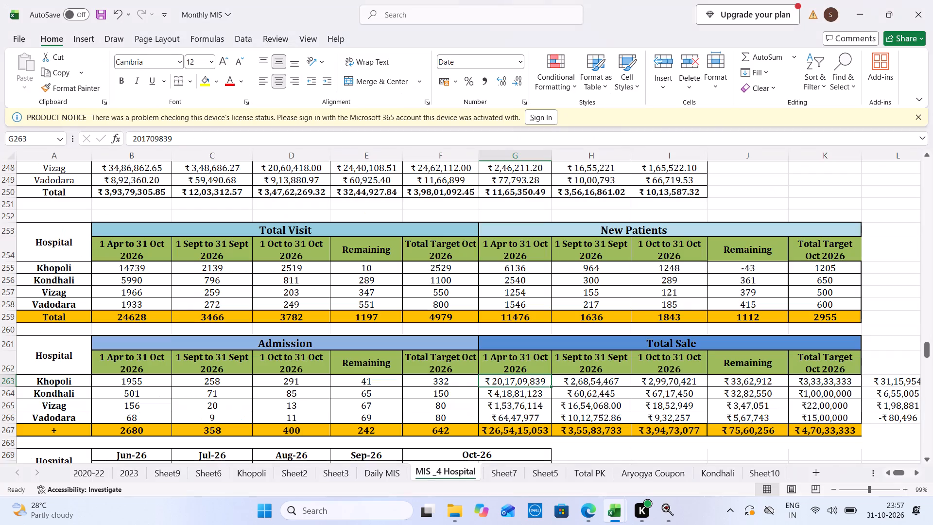
Select the Total Visit, New Patients, Admission and Total Sale tables on the MIS _4 Hospital sheet, from A253 through M267.
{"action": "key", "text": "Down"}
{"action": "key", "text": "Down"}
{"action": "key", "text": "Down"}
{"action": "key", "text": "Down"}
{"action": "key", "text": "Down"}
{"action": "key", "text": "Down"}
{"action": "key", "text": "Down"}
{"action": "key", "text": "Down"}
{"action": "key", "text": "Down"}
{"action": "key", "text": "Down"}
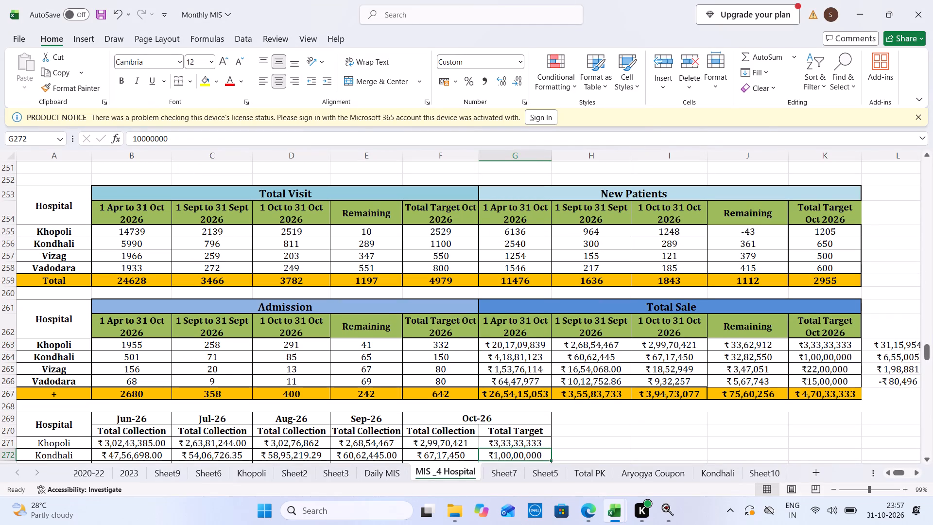
{"action": "left_click_drag", "start_coordinate": [63, 204], "coordinate": [807, 301]}
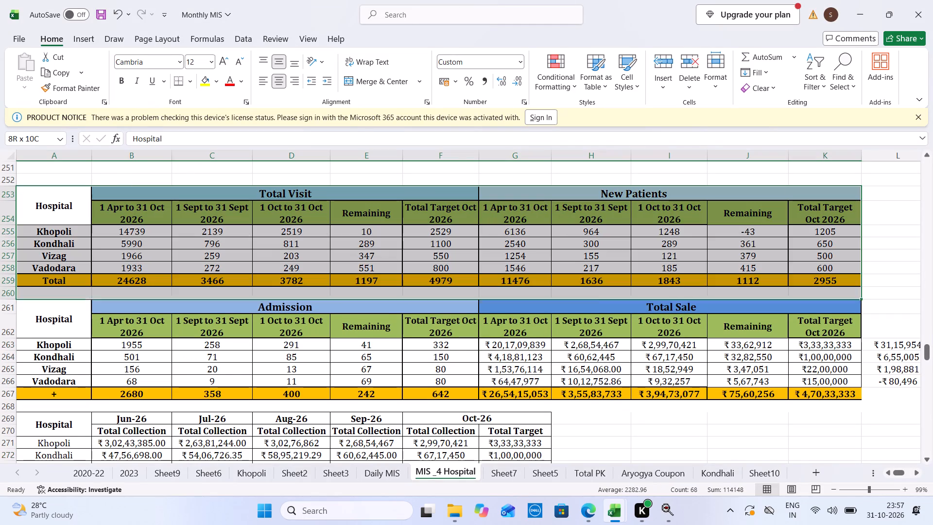
{"action": "left_click_drag", "start_coordinate": [807, 301], "coordinate": [818, 391]}
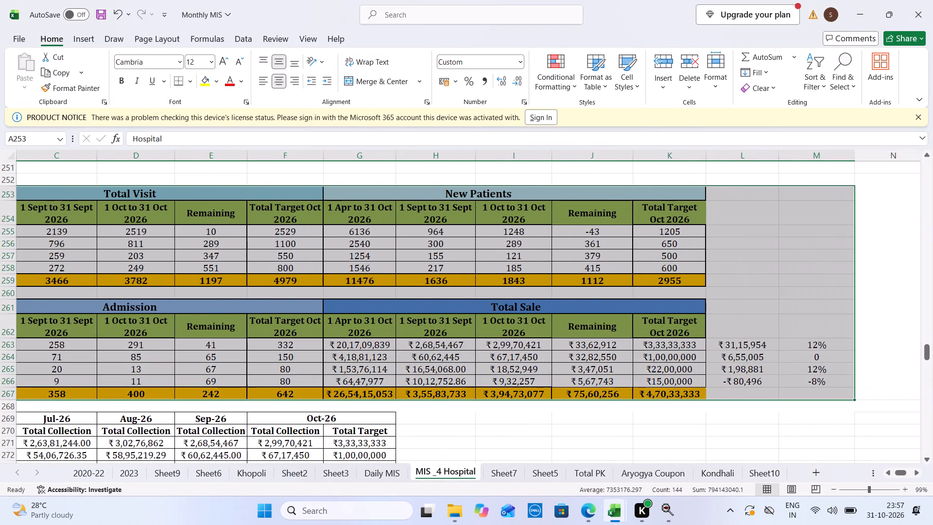
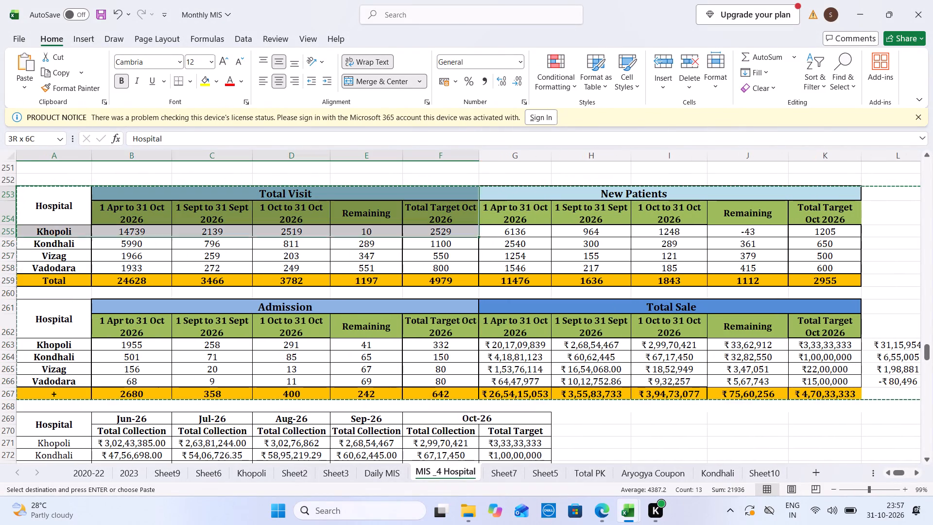
Copy the whole October summary block on the MIS _4 Hospital sheet, from A253 through P325, including the ticket size and revenue-per-occupied-bed tables.
{"action": "left_click_drag", "start_coordinate": [435, 250], "coordinate": [932, 396]}
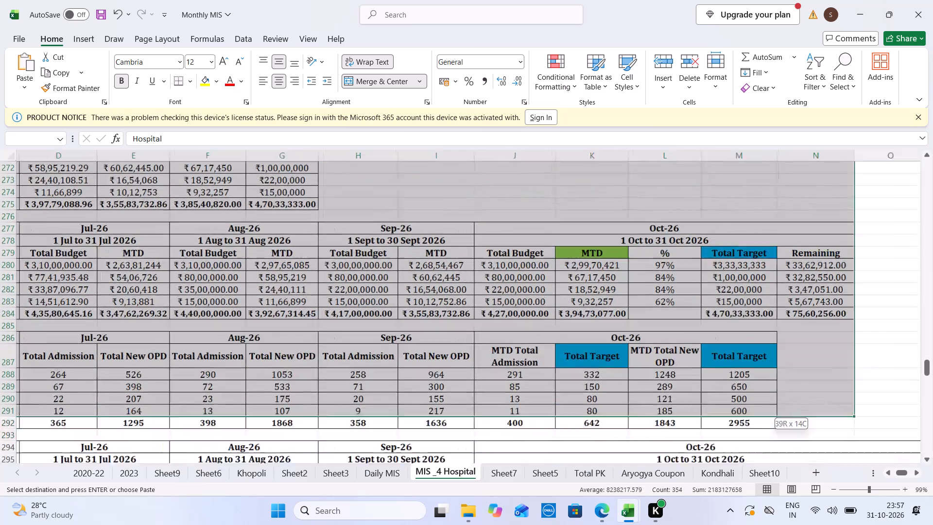
{"action": "left_click_drag", "start_coordinate": [932, 396], "coordinate": [756, 449]}
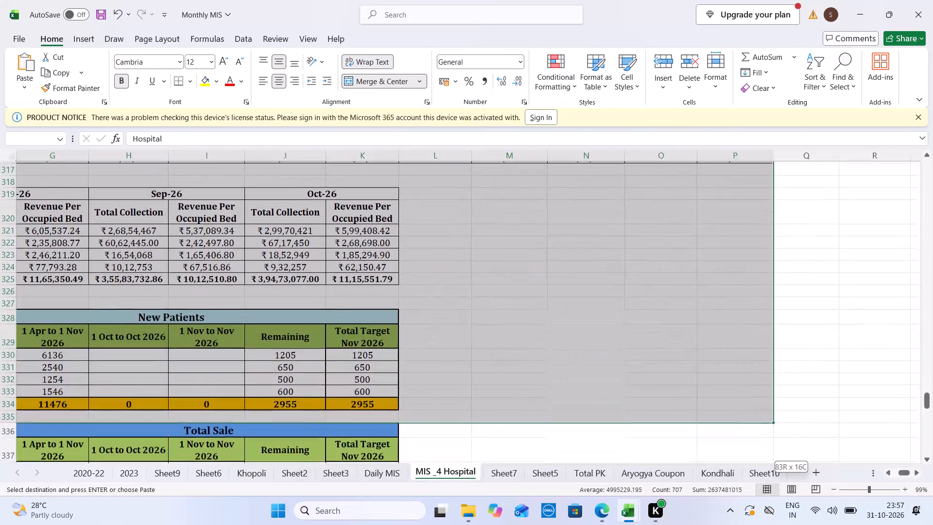
{"action": "left_click_drag", "start_coordinate": [756, 449], "coordinate": [754, 277]}
{"action": "key", "text": "ctrl+c"}
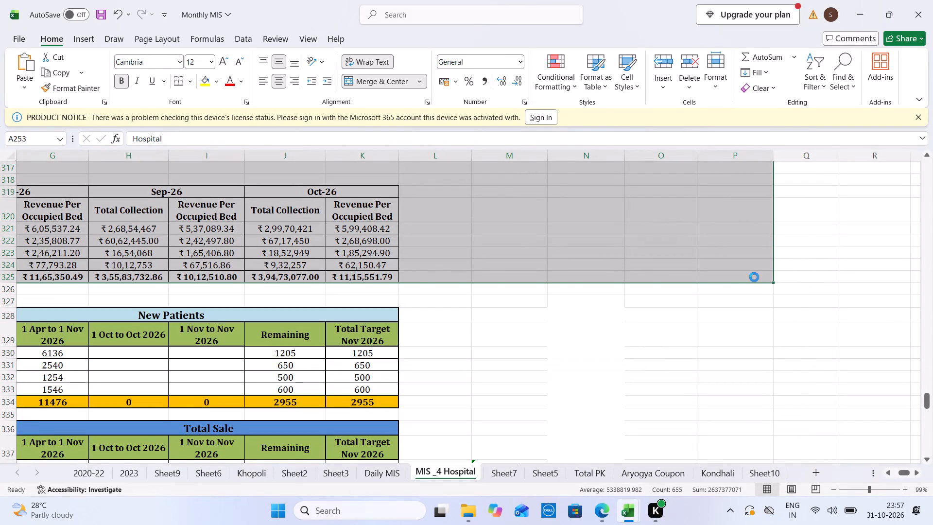
{"action": "left_click", "coordinate": [931, 198]}
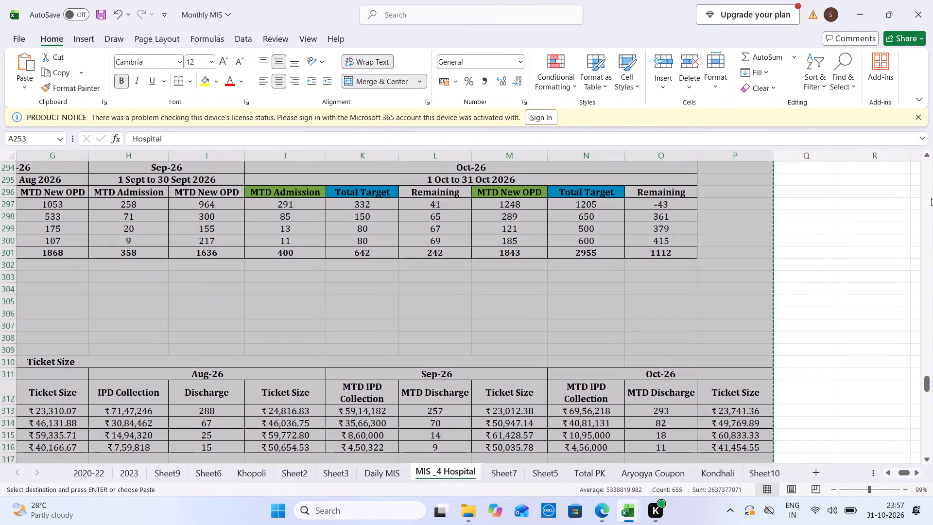
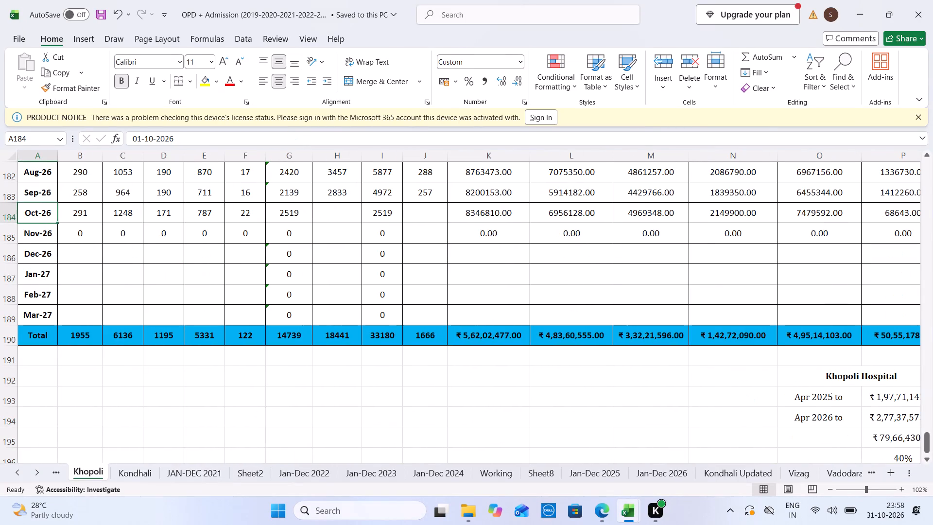
Replace the linked Oct-26 figures in B184 to F184 of the Khopoli sheet with fixed values 291, 1248, 171, 787 and 22.
{"action": "key", "text": "Right"}
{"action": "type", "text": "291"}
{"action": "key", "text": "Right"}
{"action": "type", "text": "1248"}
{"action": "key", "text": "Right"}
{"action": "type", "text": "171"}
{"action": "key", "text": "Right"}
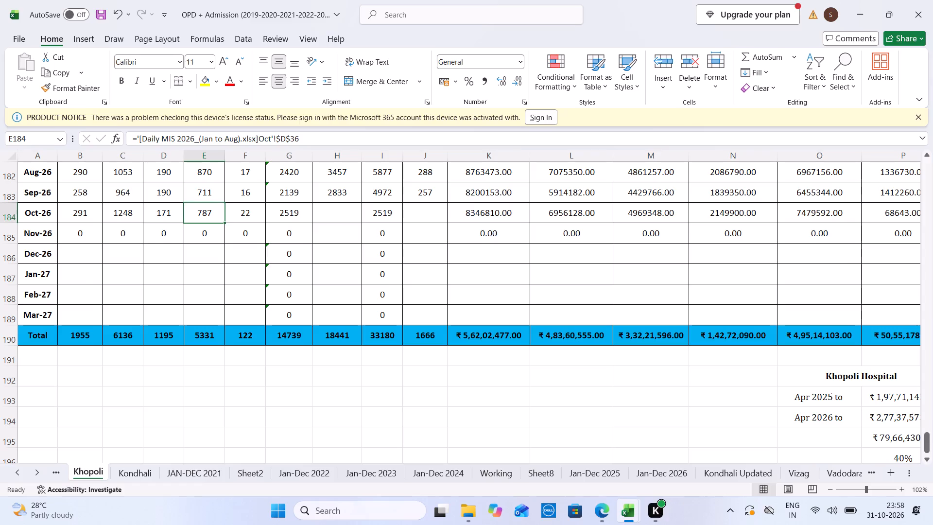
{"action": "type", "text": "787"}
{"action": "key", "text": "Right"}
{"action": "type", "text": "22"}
Fill the empty Oct-26 cell J184 with 293, the October total from the Daily MIS workbook.
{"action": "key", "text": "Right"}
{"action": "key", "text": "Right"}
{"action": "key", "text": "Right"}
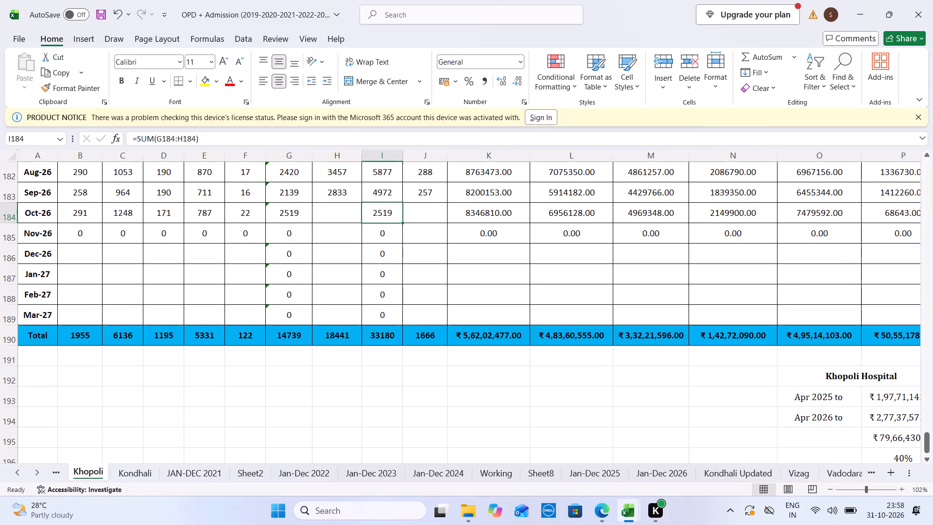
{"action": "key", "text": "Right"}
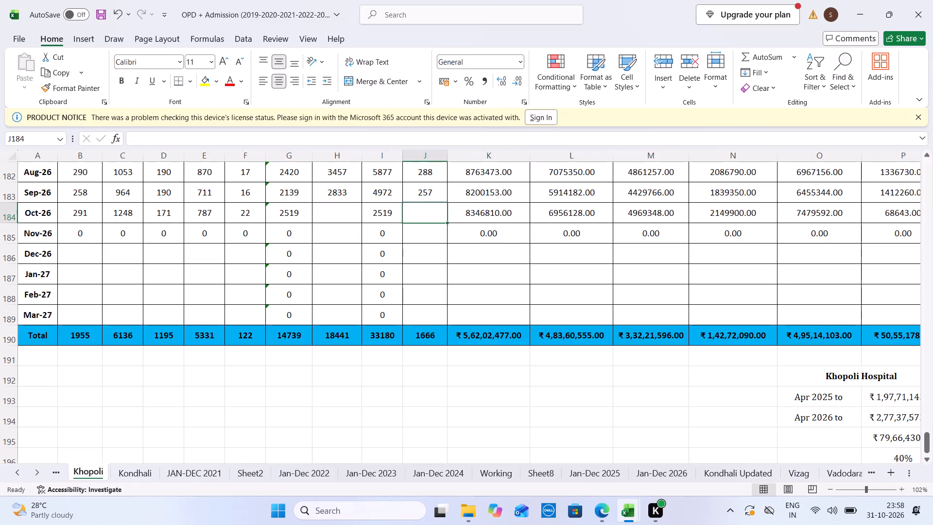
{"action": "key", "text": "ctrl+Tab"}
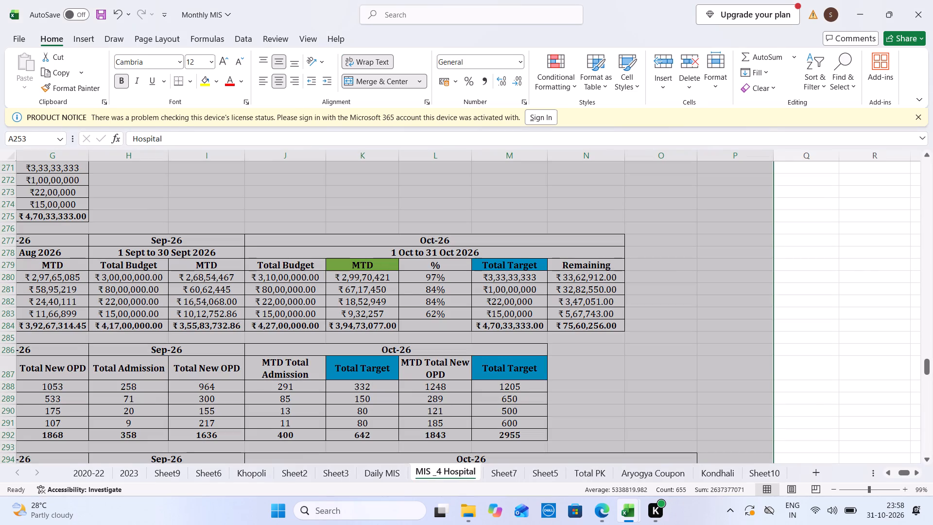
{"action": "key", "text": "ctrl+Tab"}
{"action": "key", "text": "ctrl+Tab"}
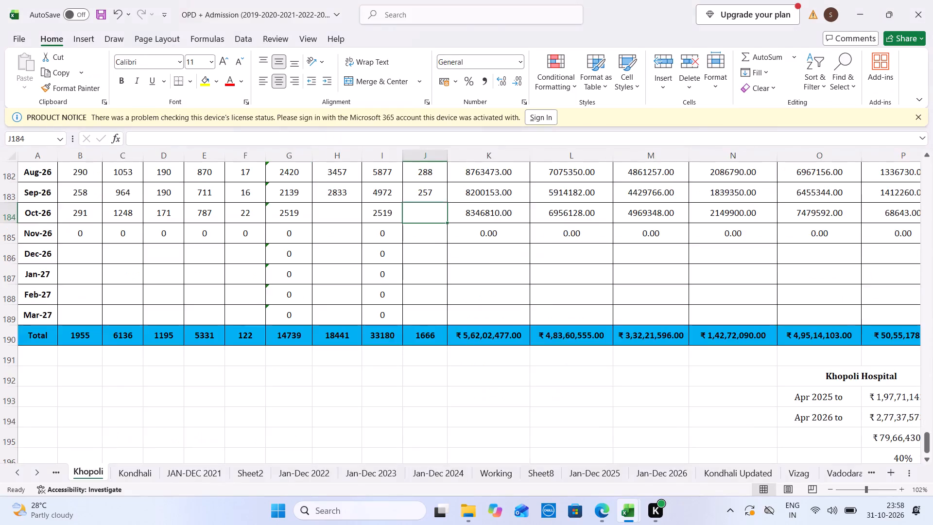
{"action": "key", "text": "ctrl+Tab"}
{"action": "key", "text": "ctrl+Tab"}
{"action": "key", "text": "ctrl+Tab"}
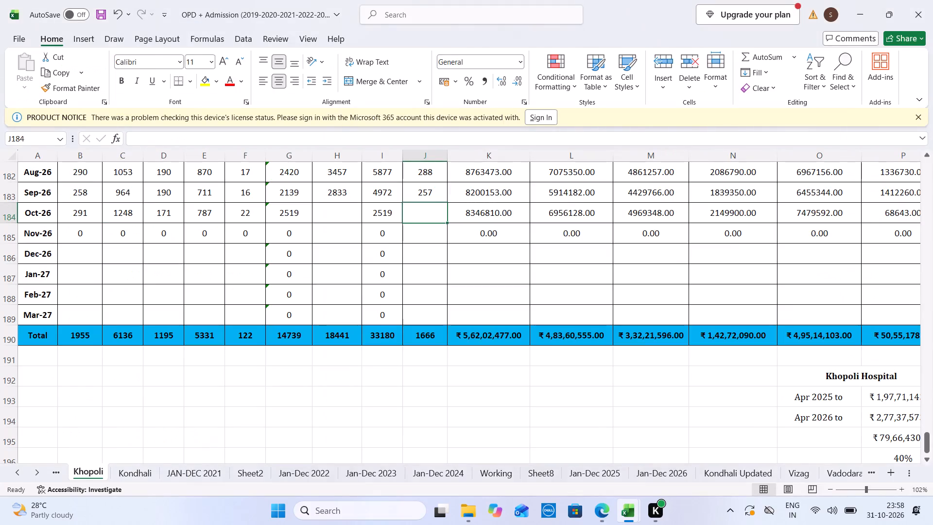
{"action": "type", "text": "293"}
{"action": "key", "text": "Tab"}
Check the Daily MIS October collections and replace the Oct-26 links with fixed values 8346410 in K184 and 6956128 in L184.
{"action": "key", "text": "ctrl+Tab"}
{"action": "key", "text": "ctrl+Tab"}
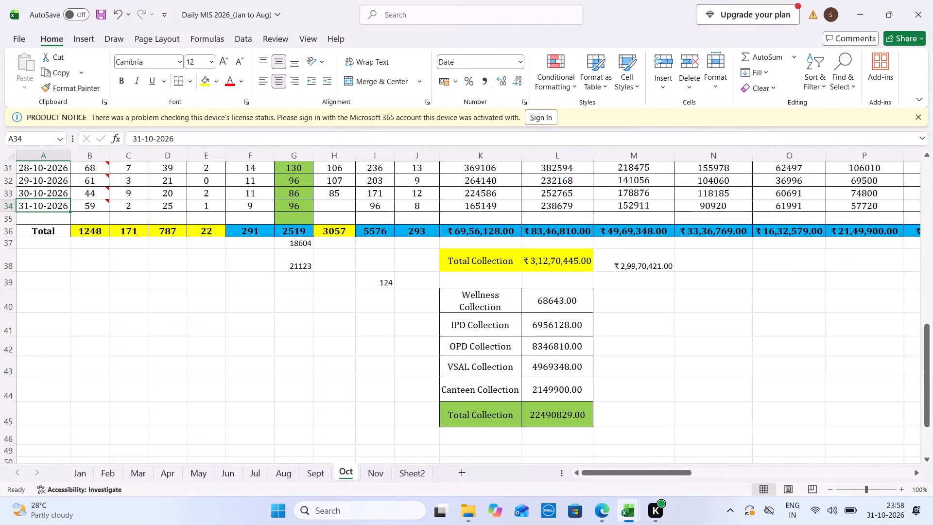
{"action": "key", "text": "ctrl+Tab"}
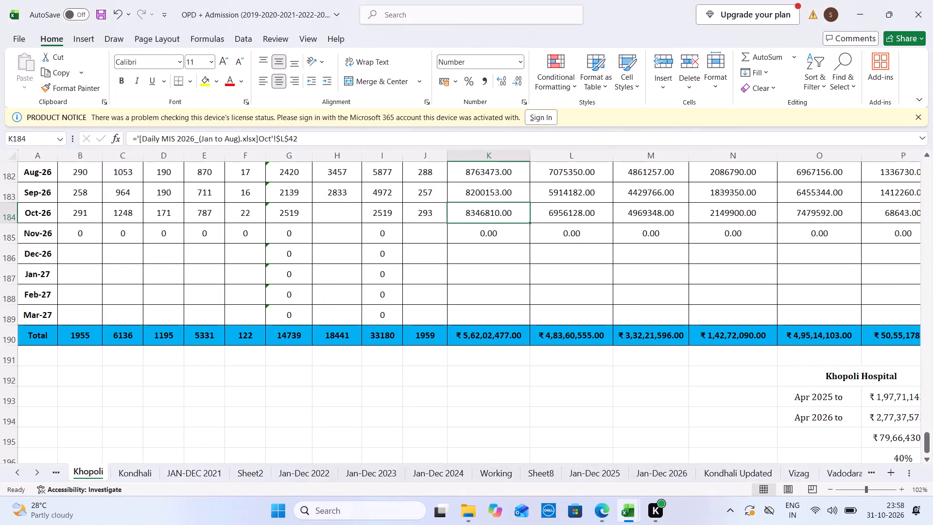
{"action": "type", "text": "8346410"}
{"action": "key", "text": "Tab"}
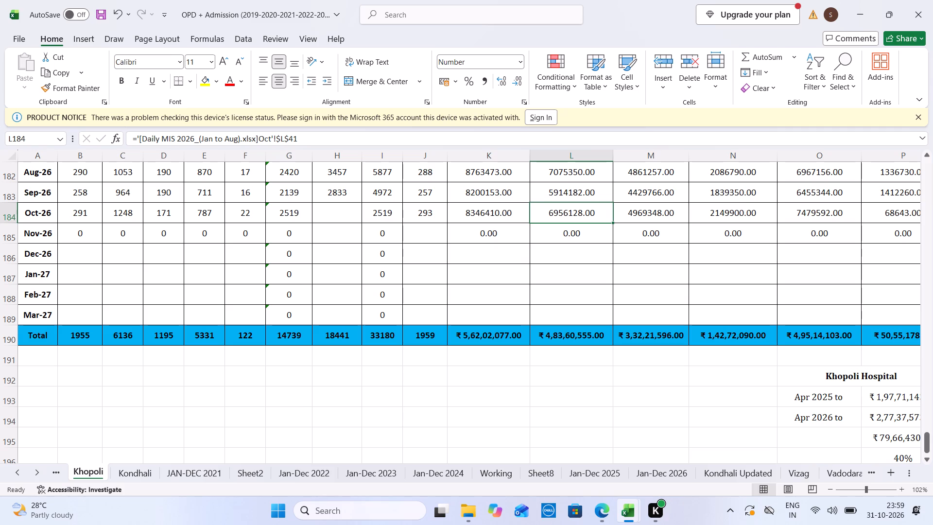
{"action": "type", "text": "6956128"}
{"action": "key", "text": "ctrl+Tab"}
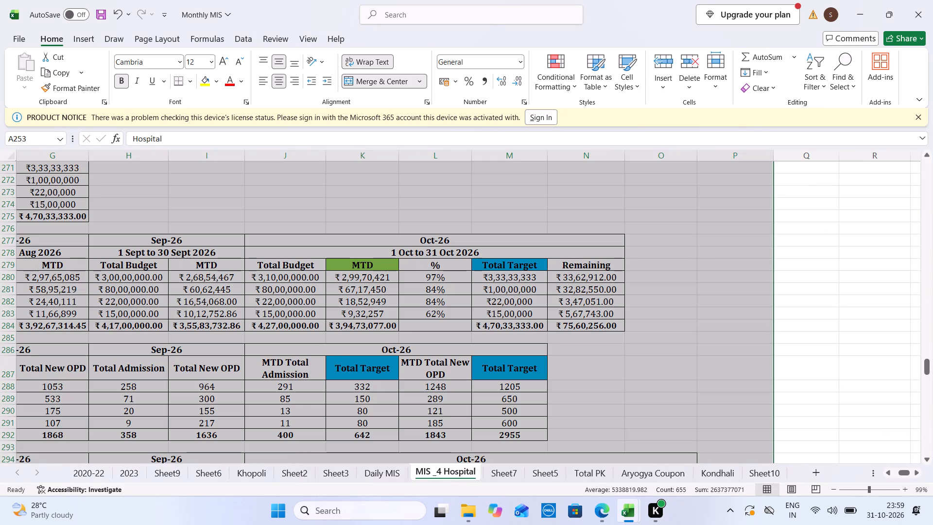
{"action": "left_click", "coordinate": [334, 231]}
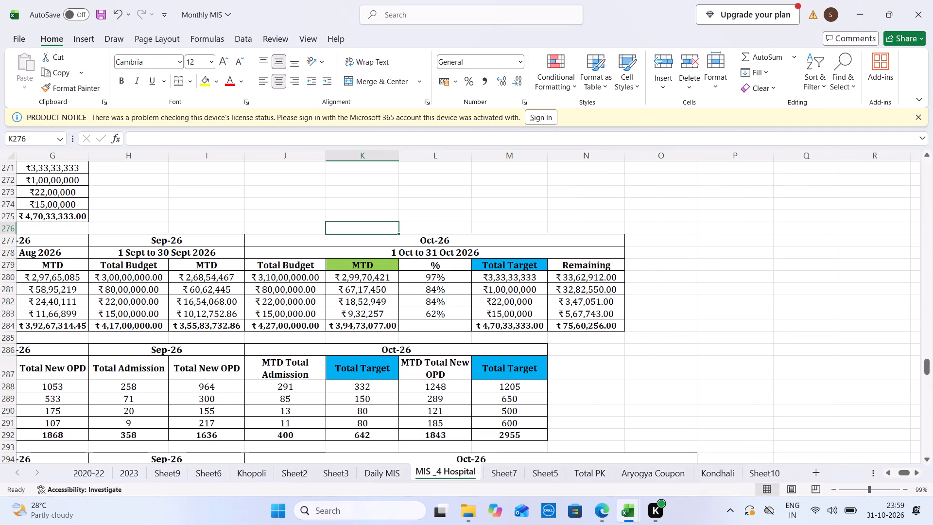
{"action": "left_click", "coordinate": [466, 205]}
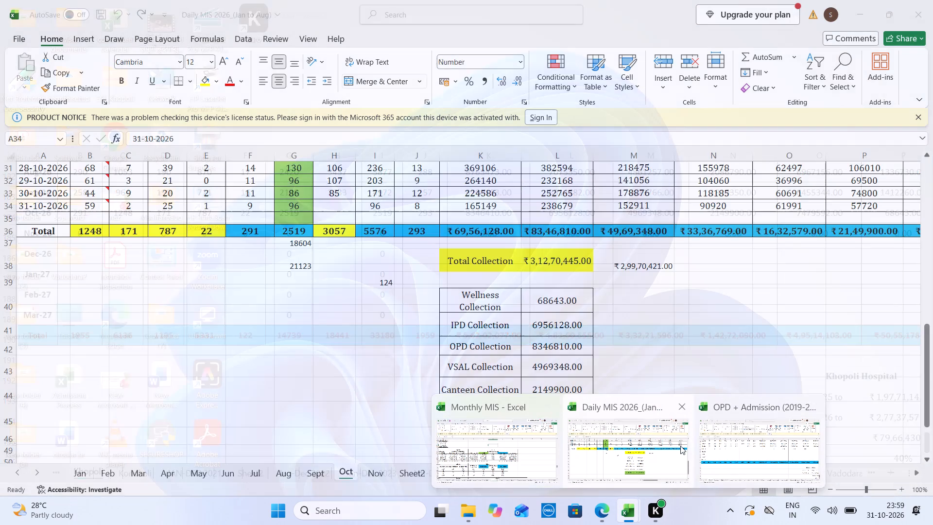
Return to the OPD + Admission workbook and close it, saving the changes.
{"action": "left_click", "coordinate": [763, 430], "text": "ctrl"}
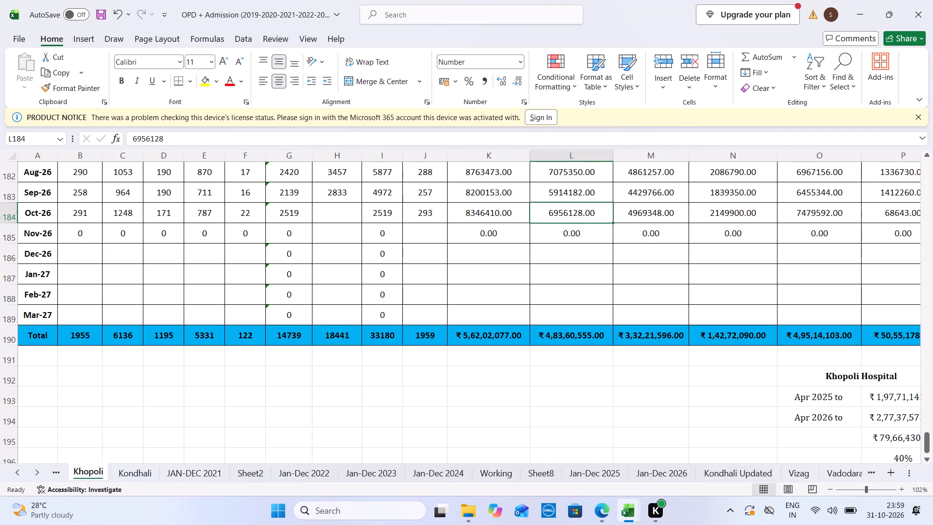
{"action": "left_click", "coordinate": [648, 216], "text": "ctrl"}
{"action": "left_click", "coordinate": [611, 291], "text": "ctrl"}
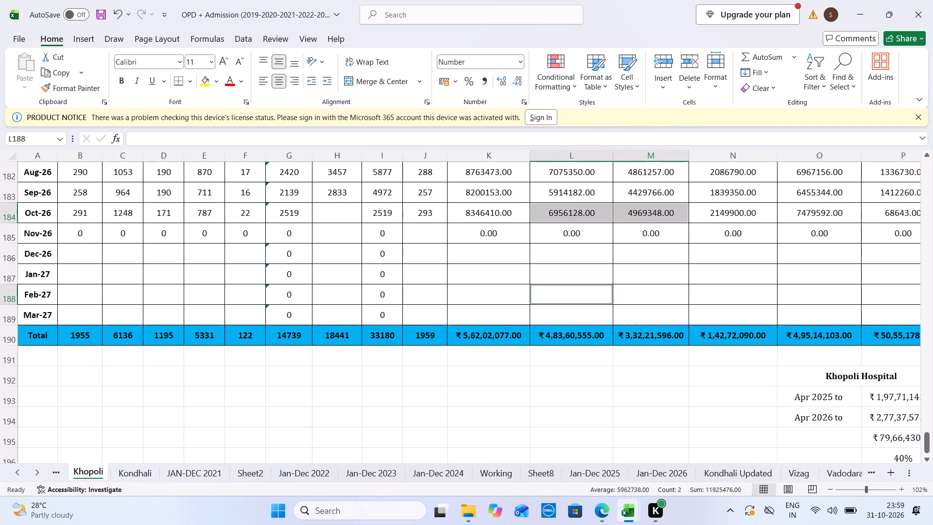
{"action": "left_click", "coordinate": [615, 427], "text": "ctrl"}
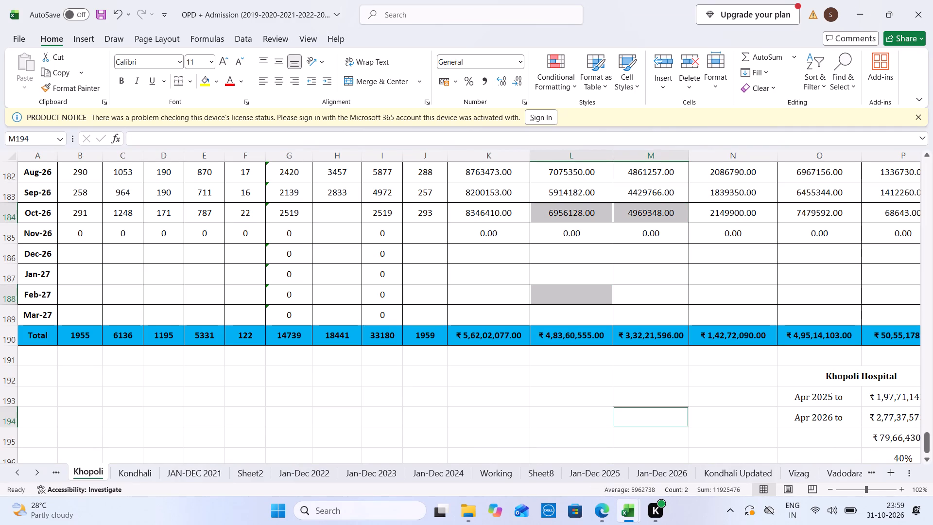
{"action": "left_click", "coordinate": [616, 255], "text": "ctrl"}
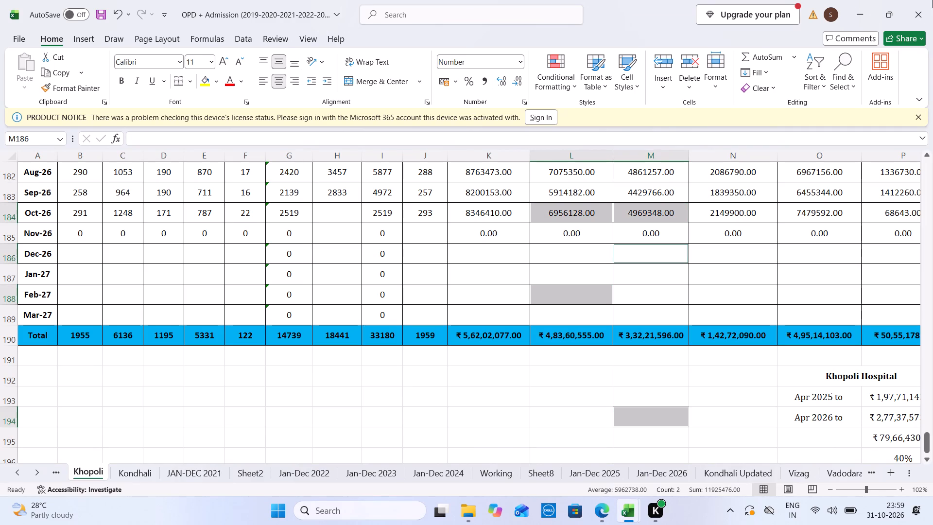
{"action": "left_click", "coordinate": [932, 0], "text": "ctrl"}
{"action": "left_click", "coordinate": [469, 340], "text": "ctrl"}
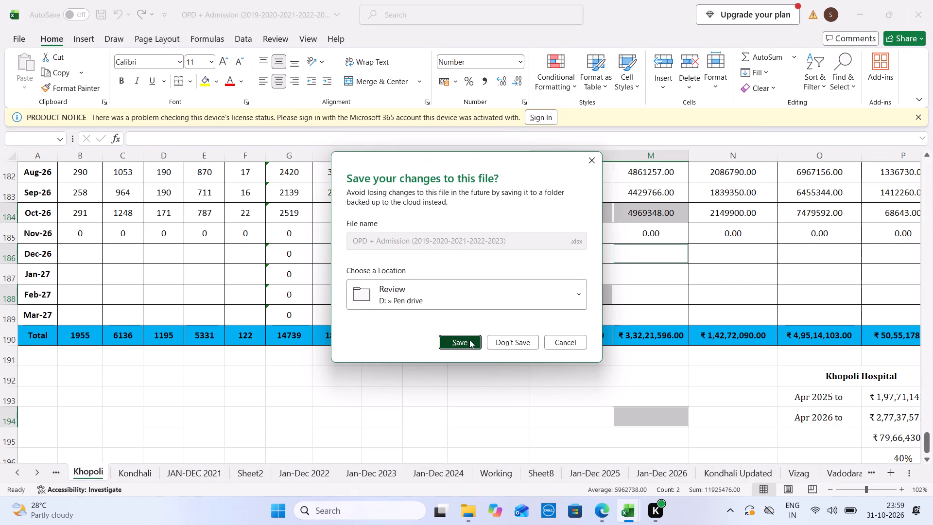
Close the Monthly MIS workbook, saving the changes.
{"action": "left_click", "coordinate": [687, 178], "text": "ctrl"}
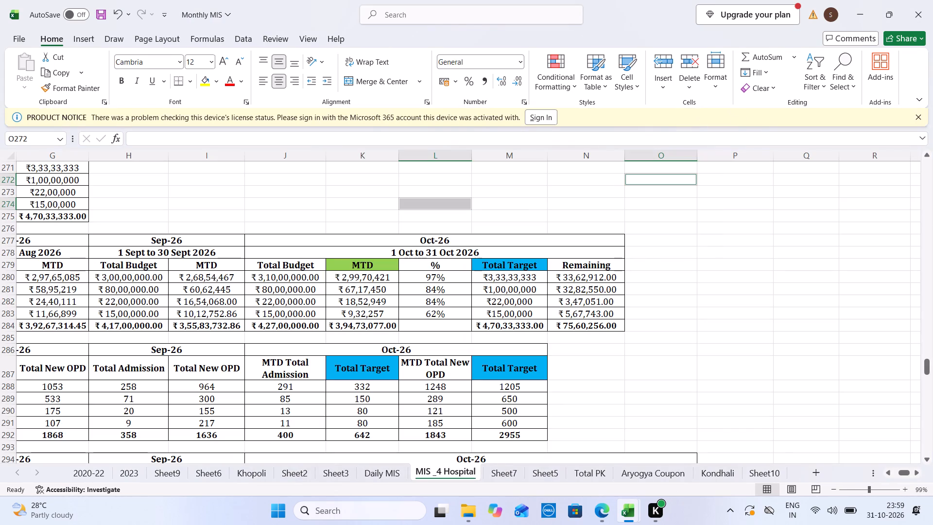
{"action": "left_click", "coordinate": [932, 0], "text": "ctrl"}
{"action": "left_click", "coordinate": [464, 345], "text": "ctrl"}
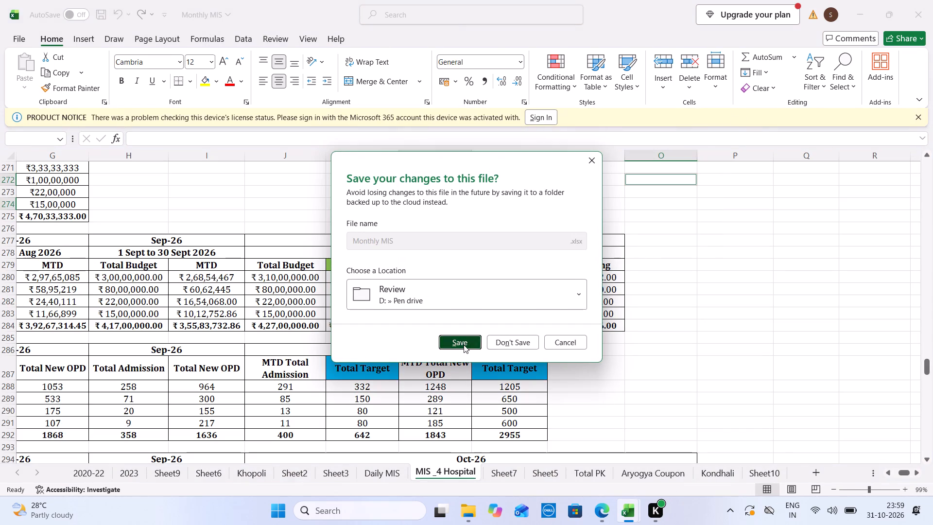
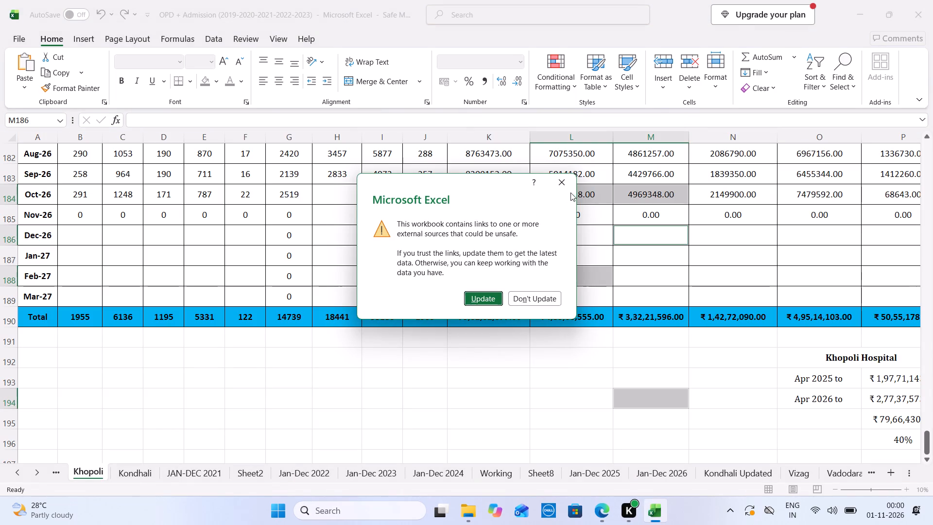
Dismiss the external-links prompt of the reopened OPD + Admission workbook without updating its links.
{"action": "left_click", "coordinate": [572, 192], "text": "ctrl"}
{"action": "left_click", "coordinate": [628, 197], "text": "ctrl"}
{"action": "left_click_drag", "start_coordinate": [565, 193], "coordinate": [564, 186], "text": "ctrl"}
{"action": "left_click", "coordinate": [564, 186], "text": "ctrl"}
{"action": "left_click", "coordinate": [596, 205], "text": "ctrl"}
{"action": "left_click", "coordinate": [577, 191], "text": "ctrl"}
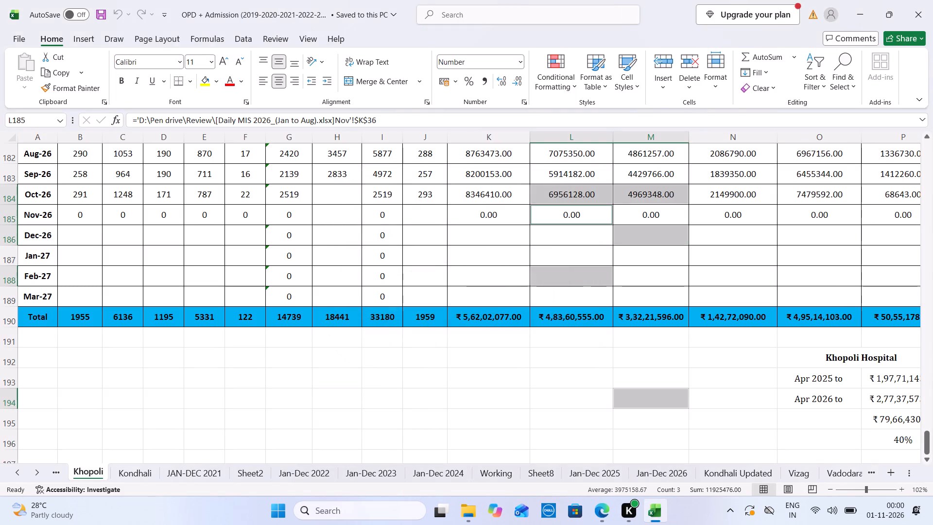